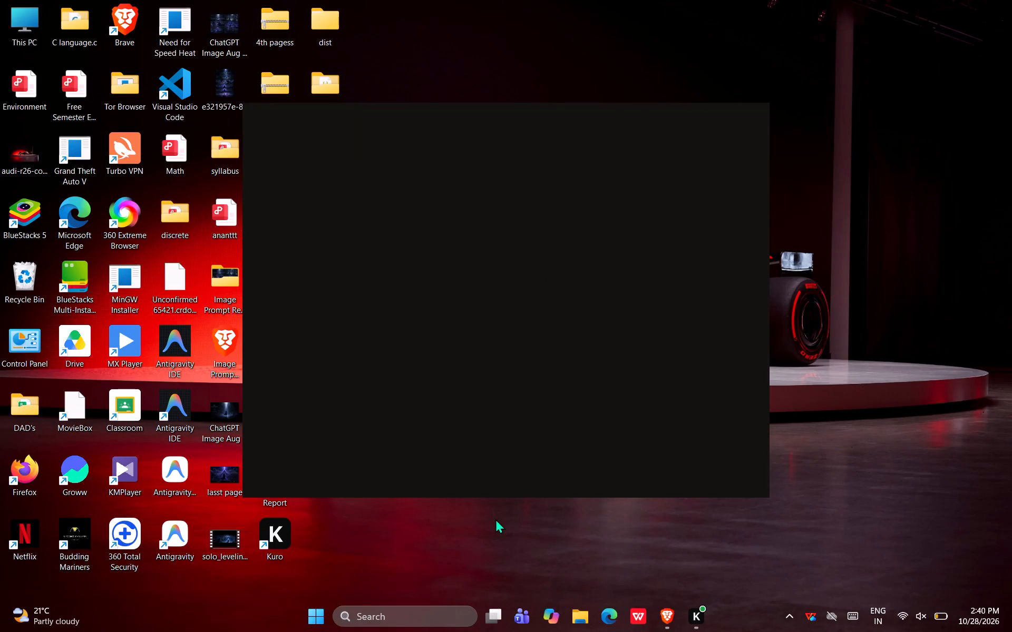
Switch to the Canva presentation in Brave and select the background of the Project Objective slide.
{"action": "left_click", "coordinate": [678, 628]}
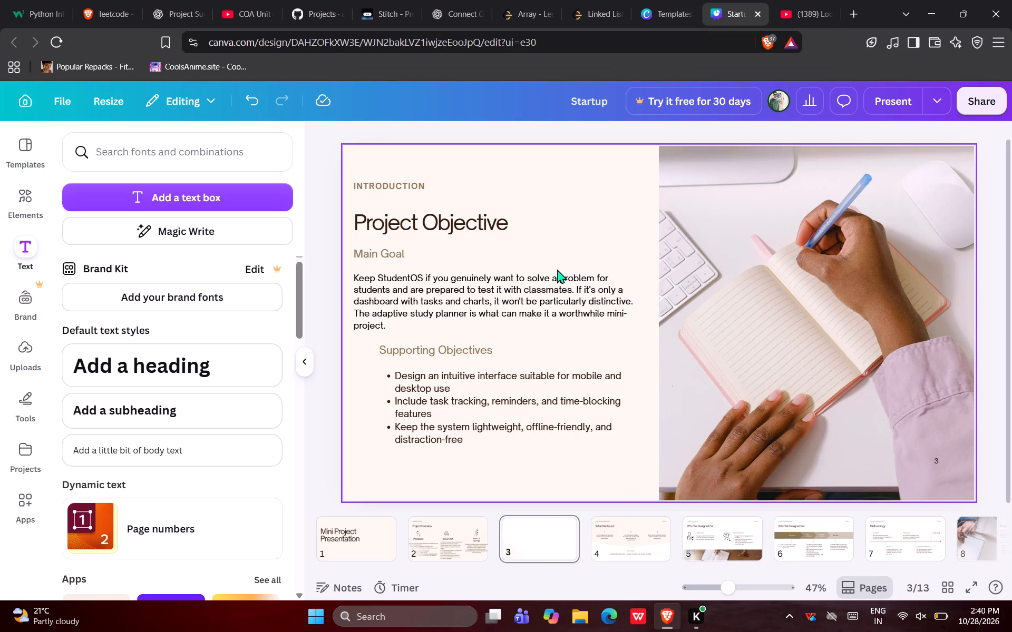
{"action": "left_click", "coordinate": [582, 357]}
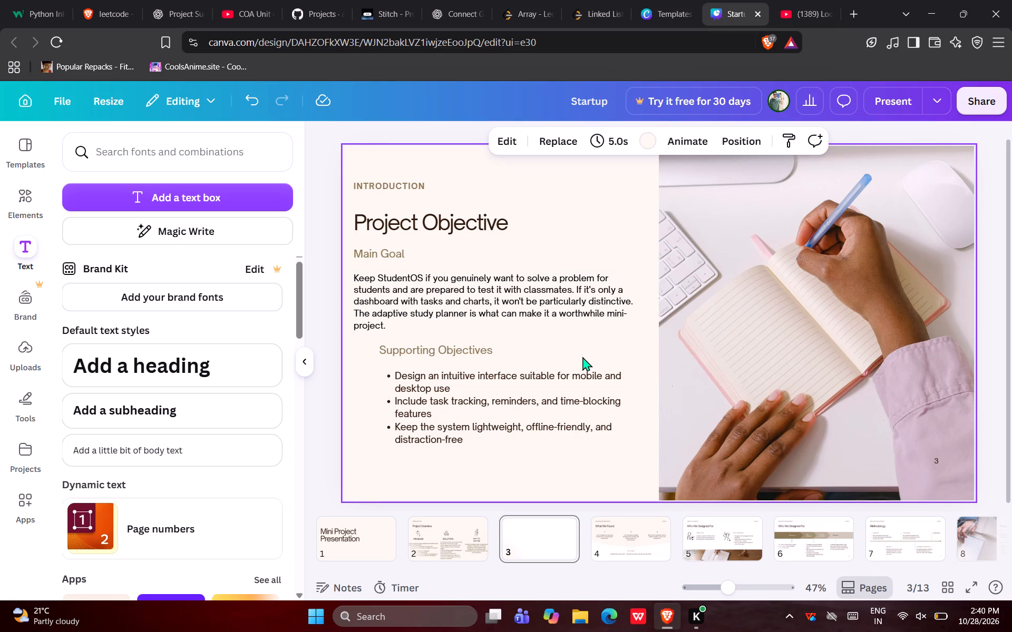
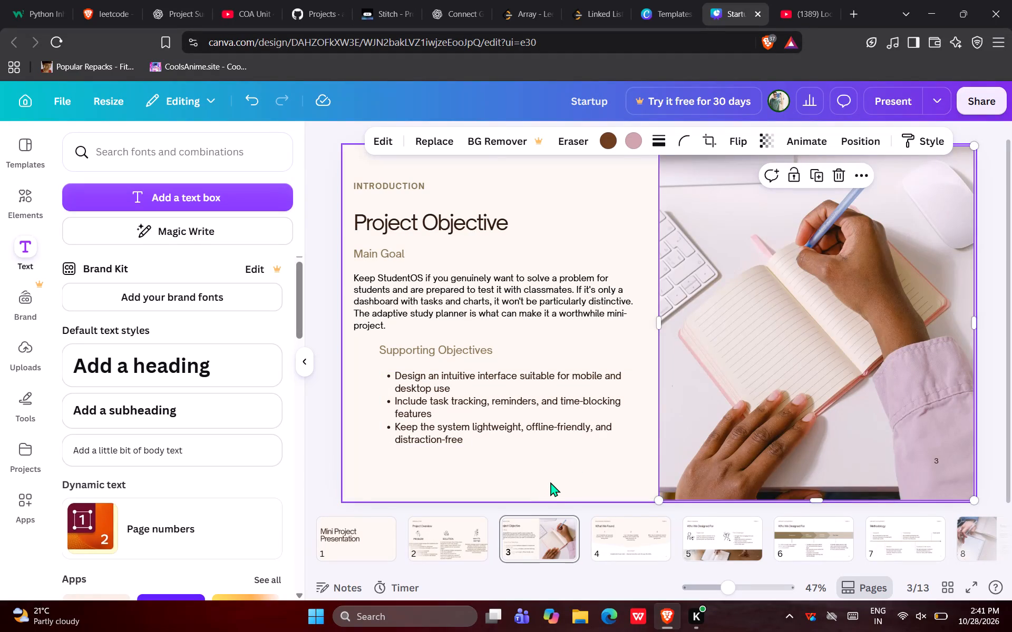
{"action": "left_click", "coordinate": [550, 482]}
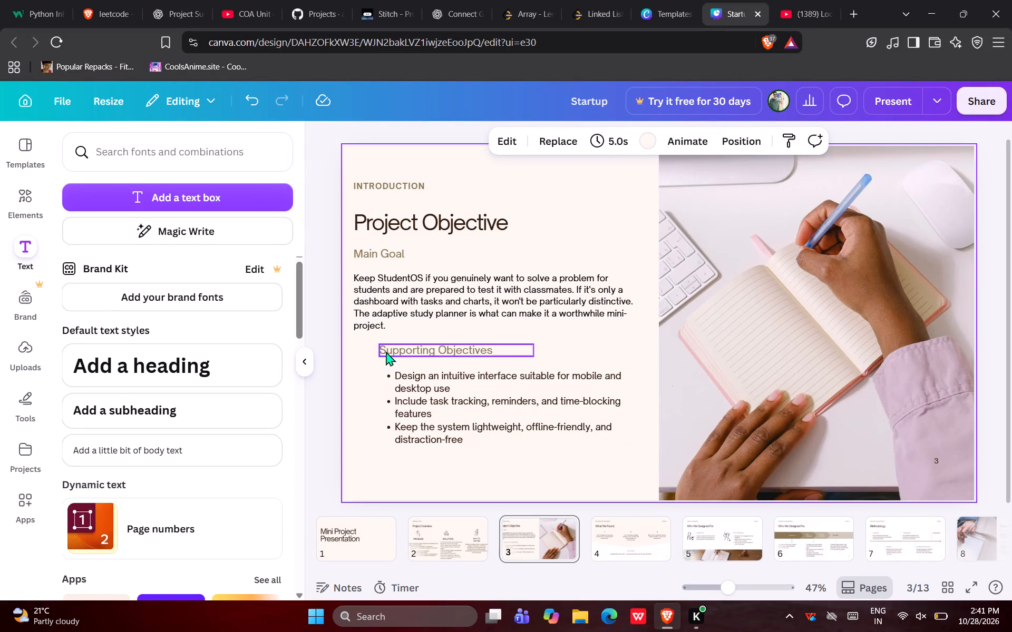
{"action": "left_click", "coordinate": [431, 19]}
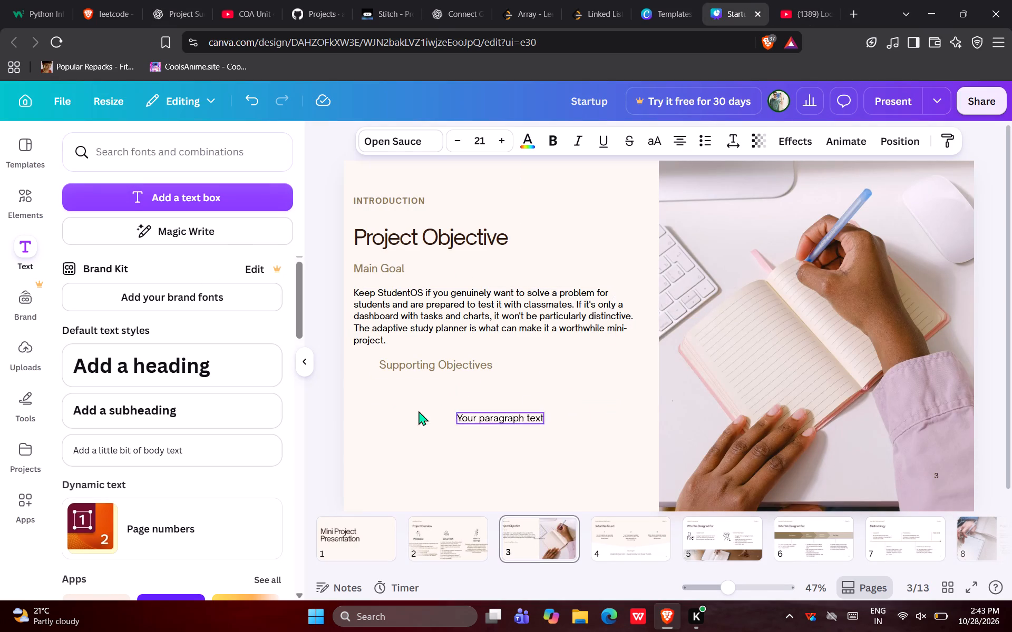
{"action": "left_click_drag", "start_coordinate": [419, 411], "coordinate": [395, 380]}
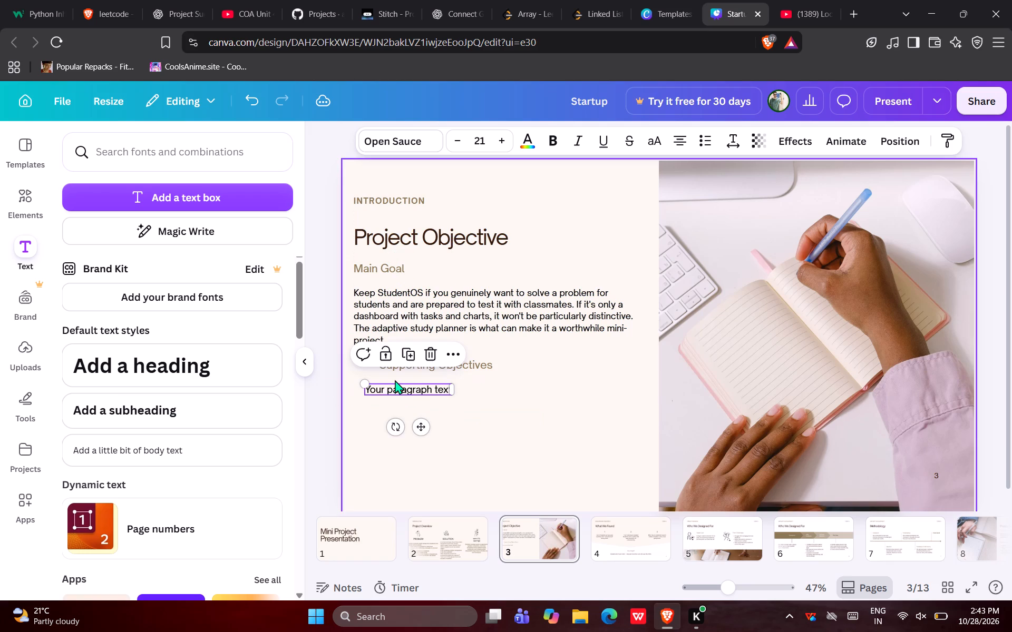
{"action": "left_click", "coordinate": [439, 388]}
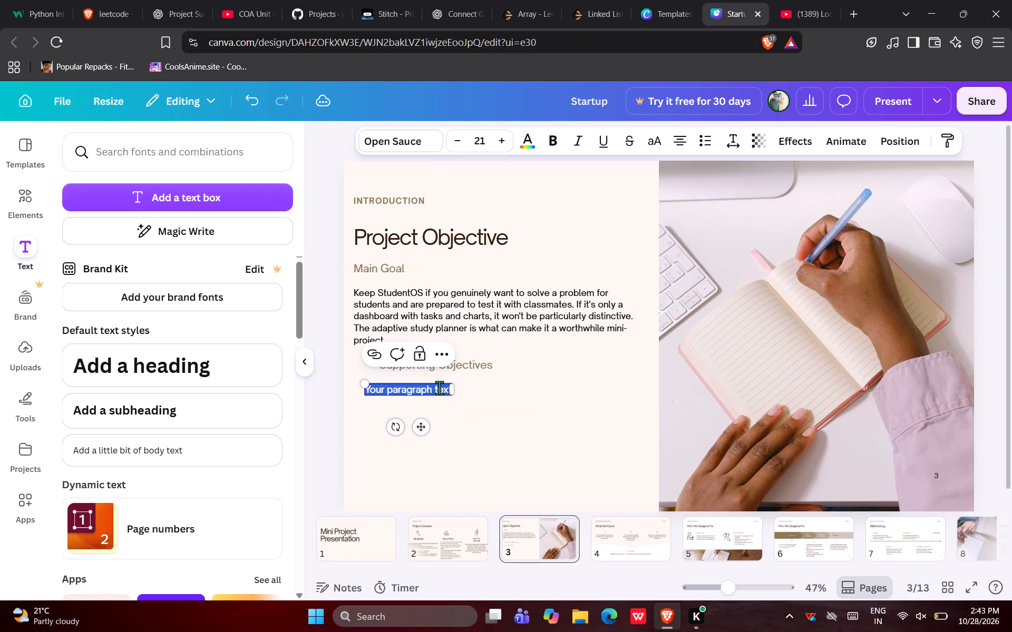
{"action": "key", "text": "ctrl+v"}
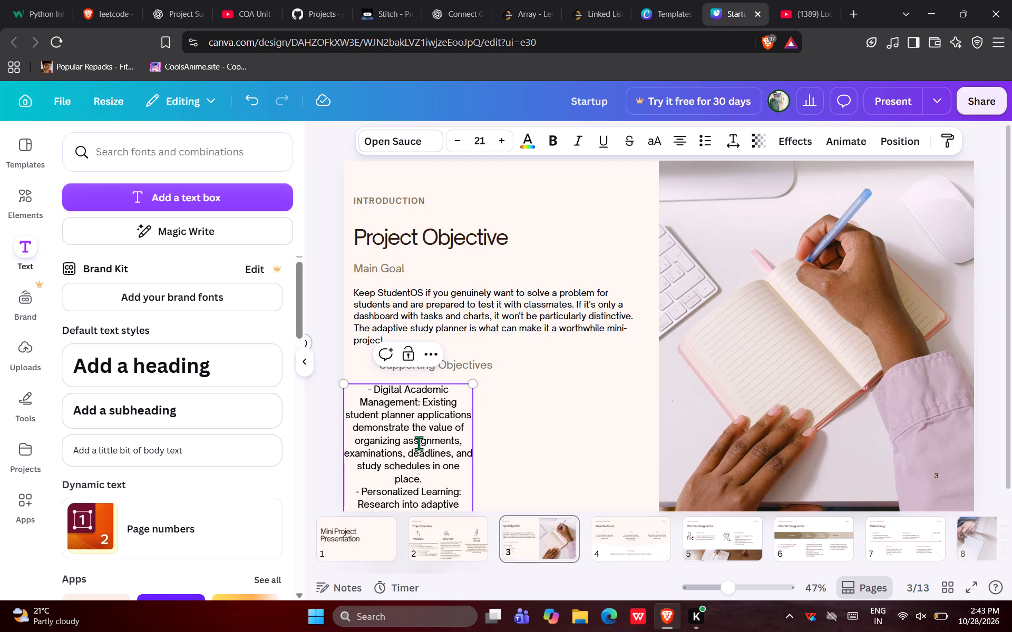
Move the pasted text box up the slide and scale it down to a font size of about 6.7.
{"action": "left_click_drag", "start_coordinate": [444, 380], "coordinate": [568, 311]}
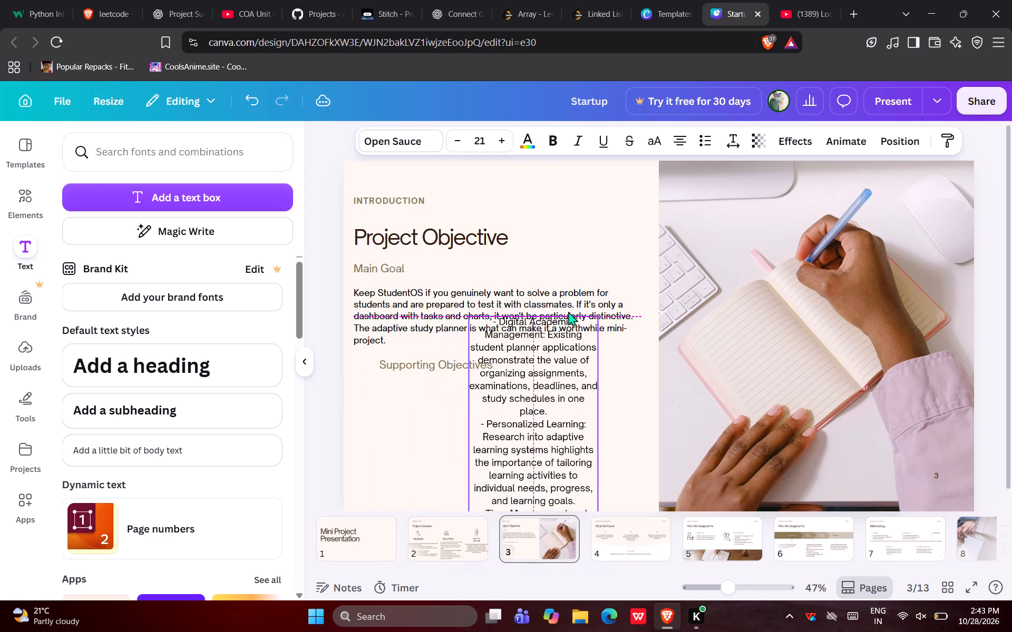
{"action": "left_click_drag", "start_coordinate": [568, 311], "coordinate": [597, 171]}
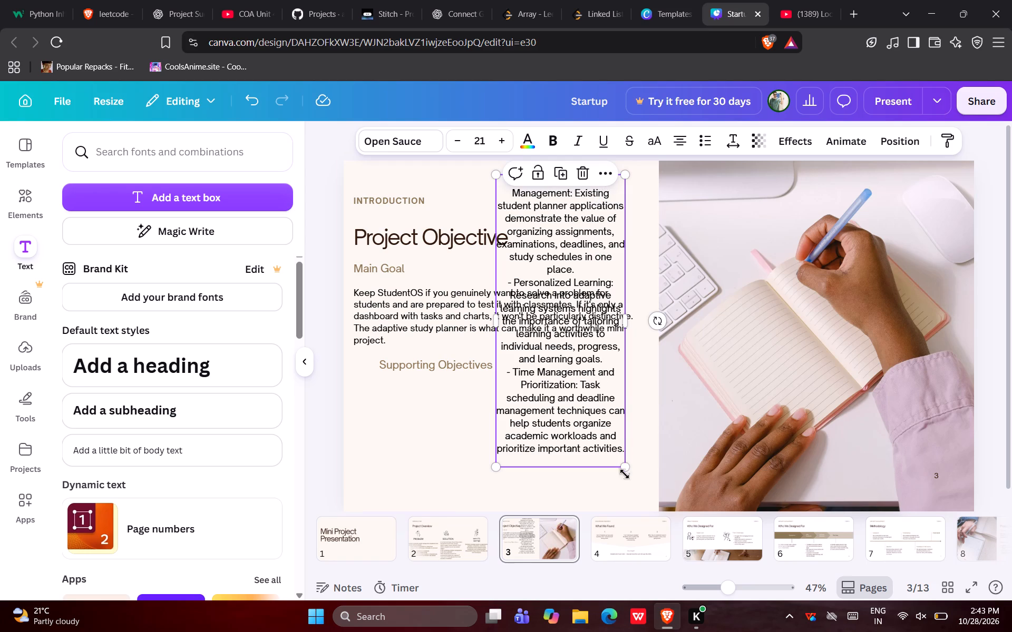
{"action": "left_click_drag", "start_coordinate": [624, 466], "coordinate": [544, 276]}
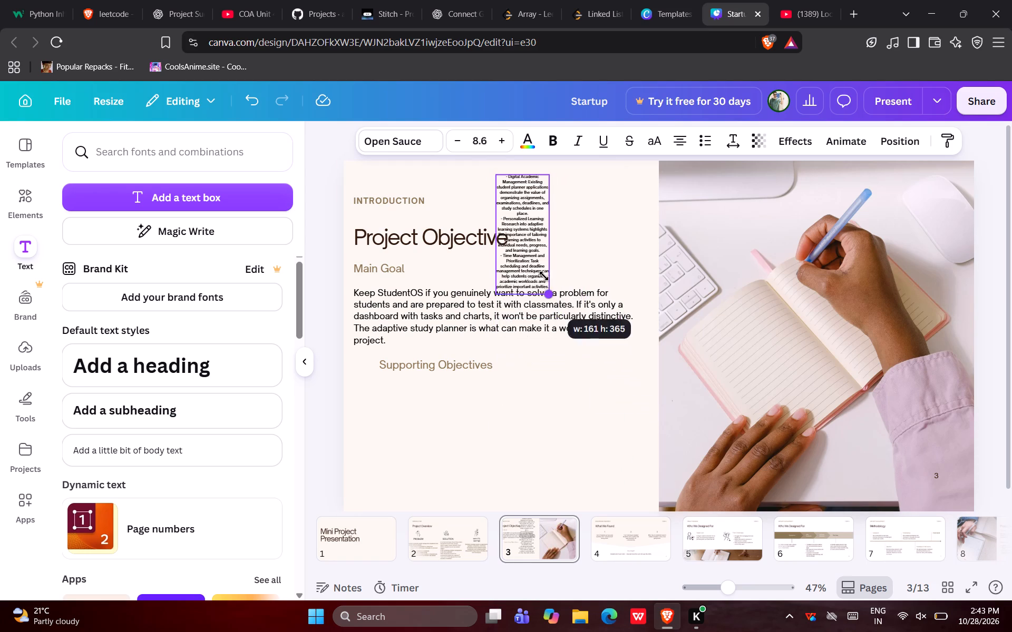
{"action": "left_click_drag", "start_coordinate": [544, 276], "coordinate": [553, 262]}
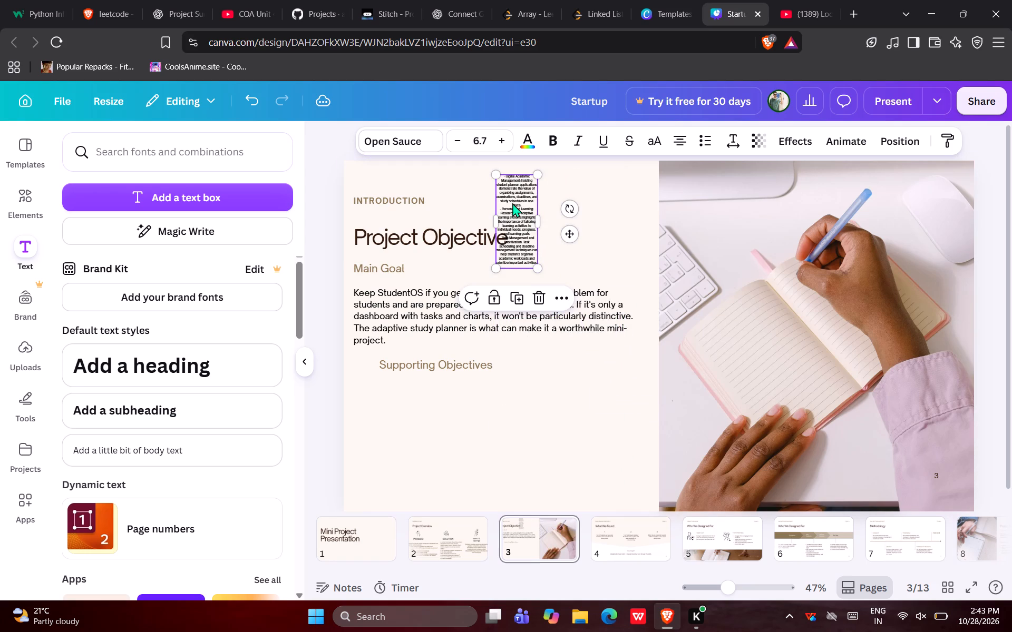
Place the shrunken text box beneath the Supporting Objectives heading and widen it so its text runs in longer lines.
{"action": "left_click_drag", "start_coordinate": [520, 190], "coordinate": [521, 223]}
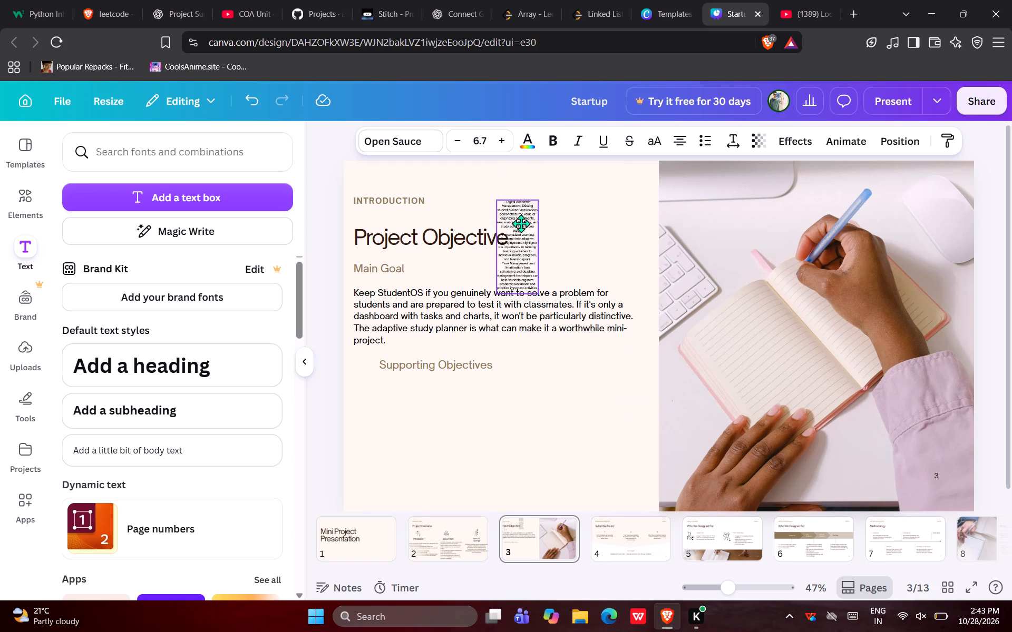
{"action": "left_click_drag", "start_coordinate": [521, 223], "coordinate": [398, 404]}
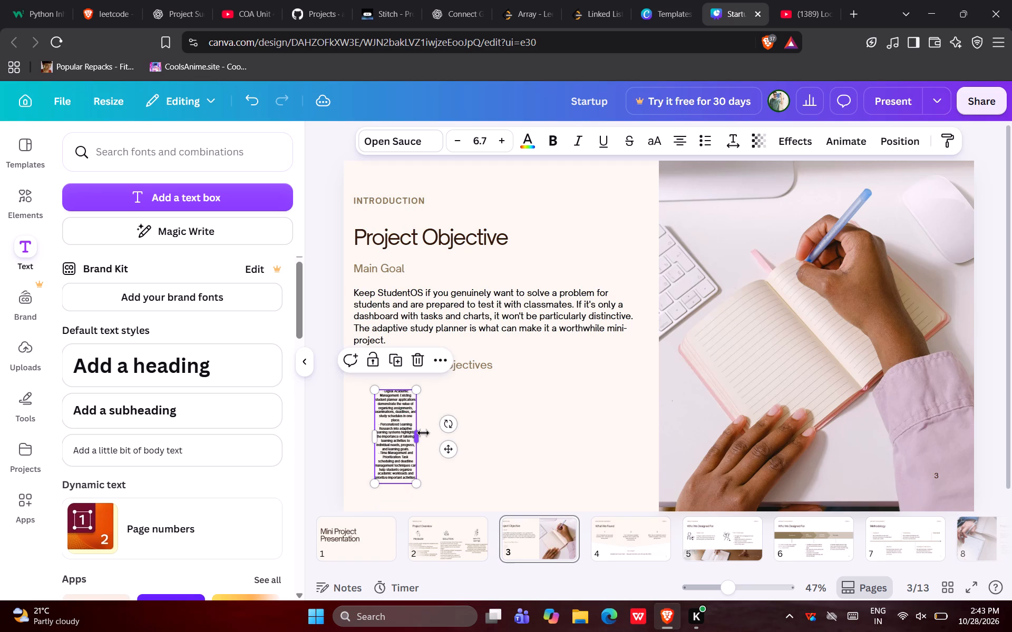
{"action": "left_click_drag", "start_coordinate": [423, 433], "coordinate": [514, 403]}
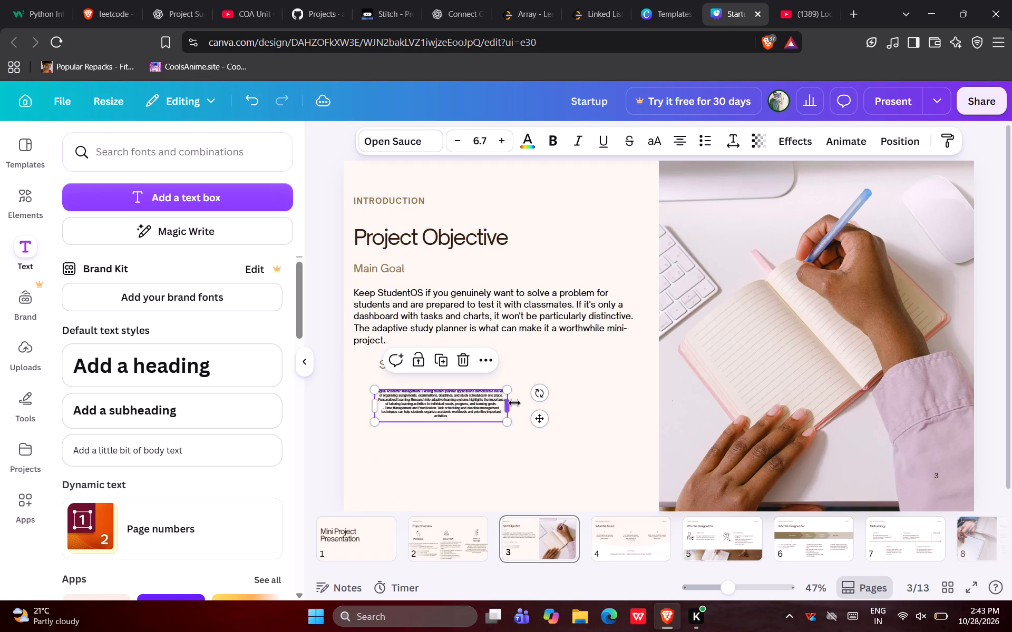
Scale the Supporting Objectives text box to a font size of about 12.2, with its left edge near the Main Goal text's left edge.
{"action": "left_click_drag", "start_coordinate": [509, 423], "coordinate": [566, 533]}
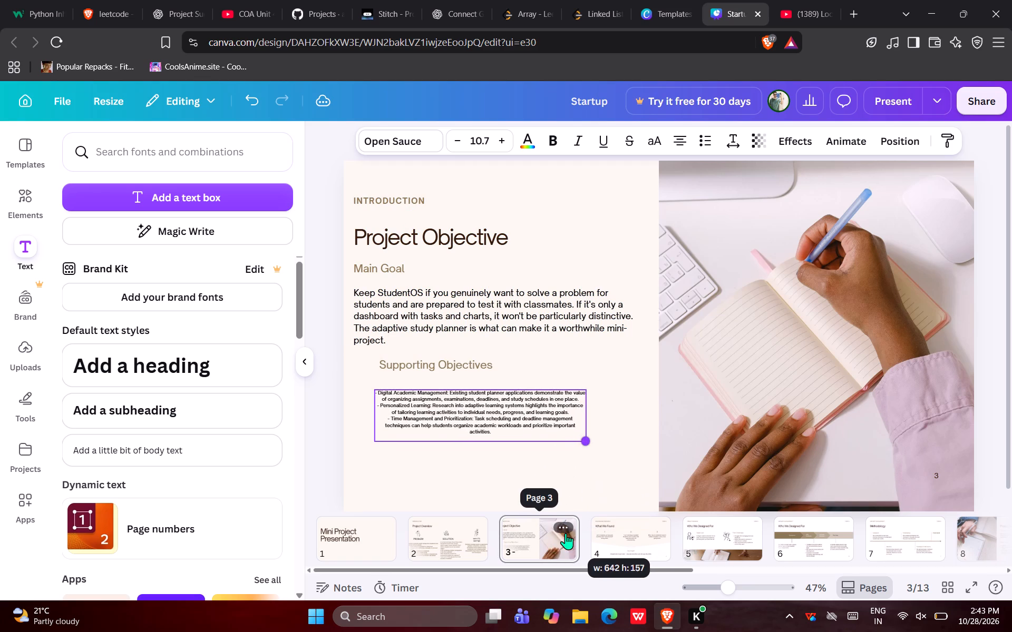
{"action": "left_click_drag", "start_coordinate": [566, 533], "coordinate": [612, 549]}
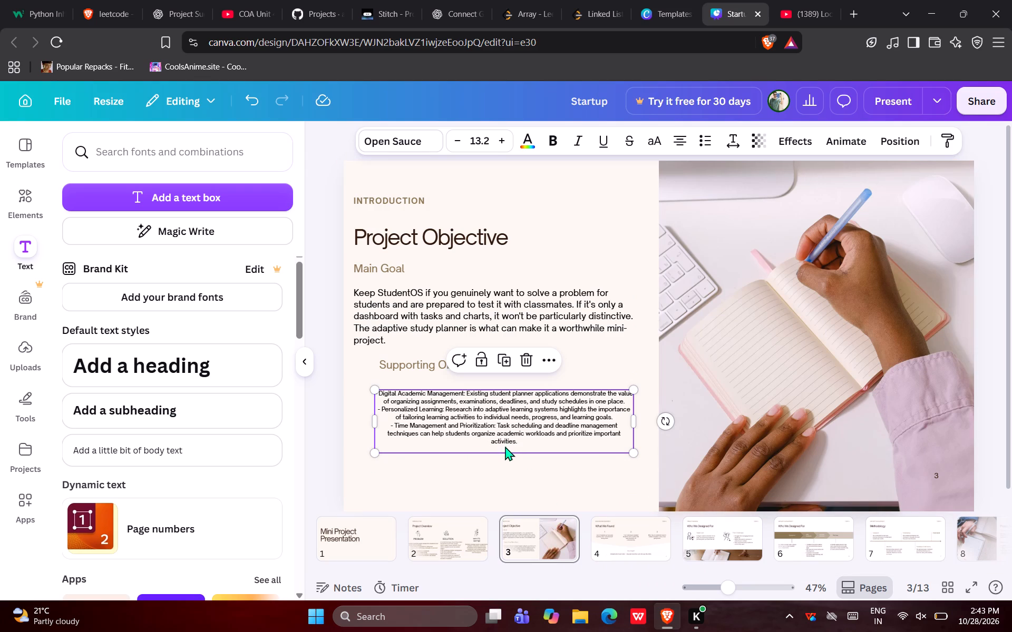
{"action": "left_click_drag", "start_coordinate": [505, 456], "coordinate": [504, 473]}
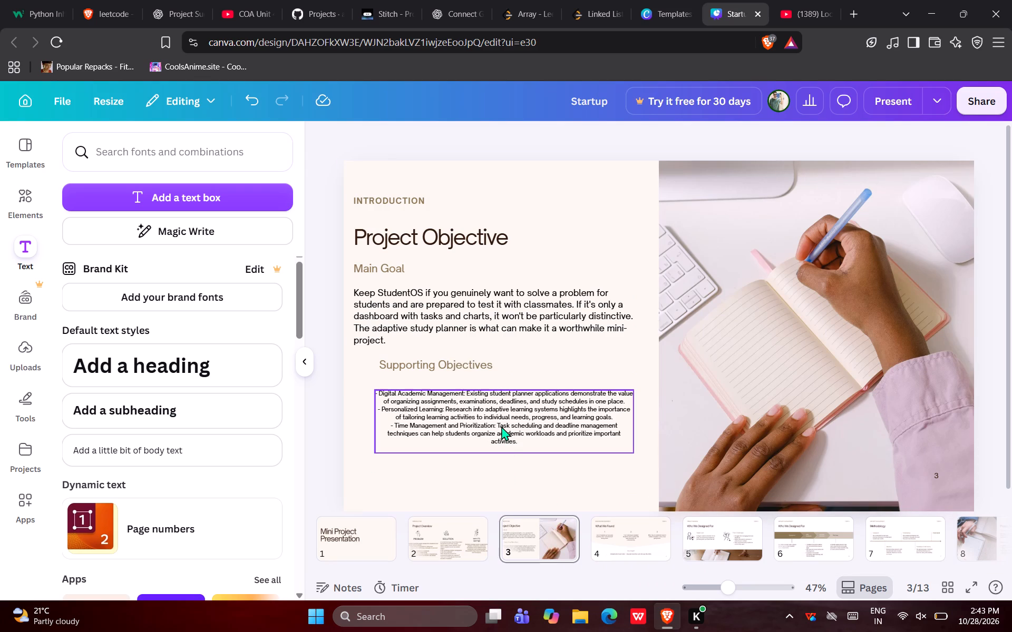
{"action": "left_click", "coordinate": [499, 421]}
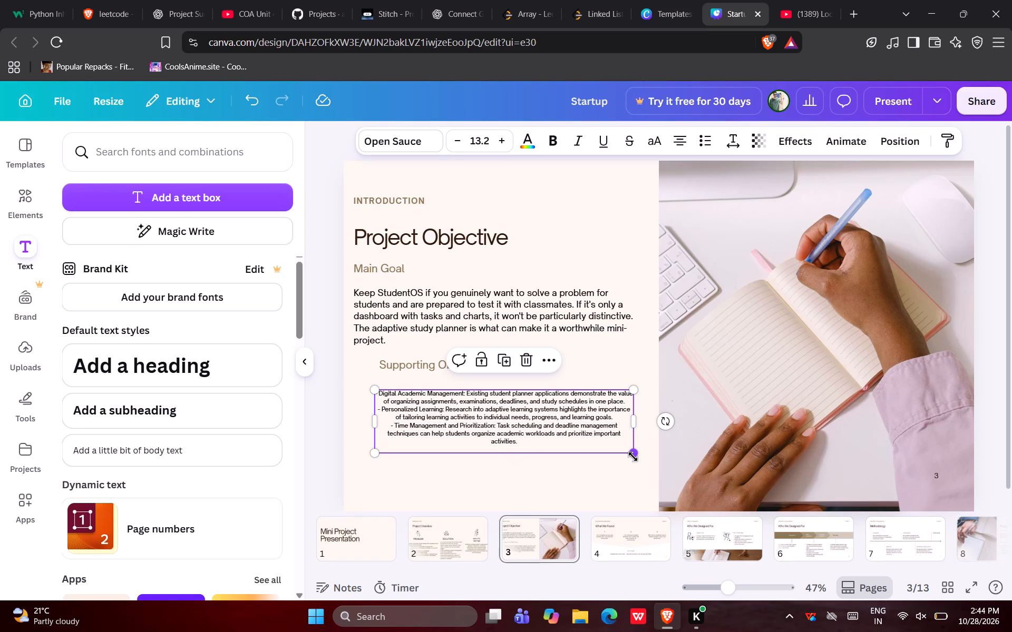
{"action": "left_click_drag", "start_coordinate": [633, 457], "coordinate": [629, 535]}
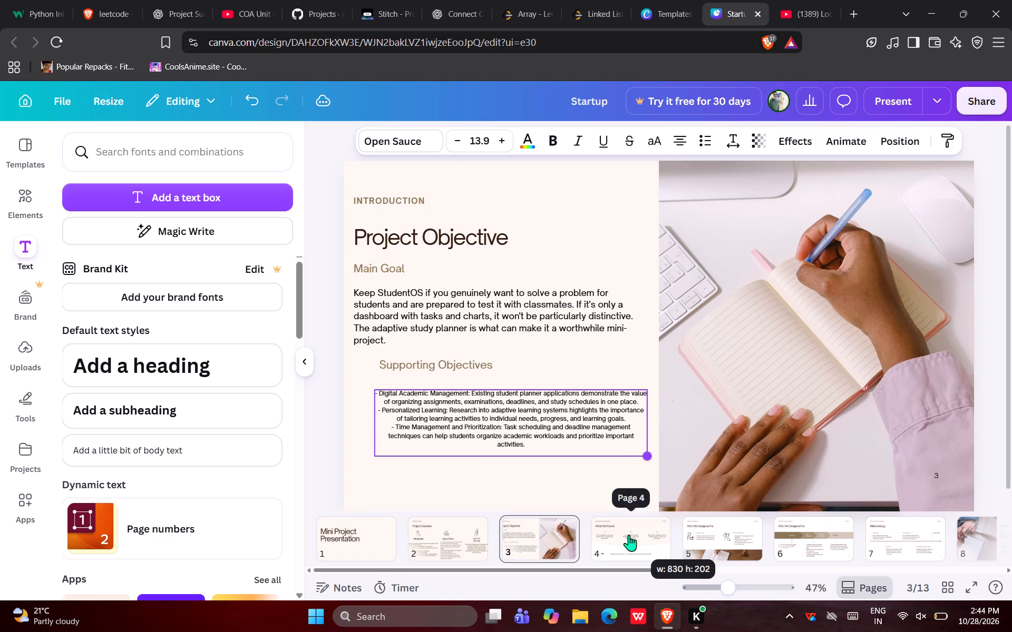
{"action": "left_click_drag", "start_coordinate": [629, 535], "coordinate": [577, 521]}
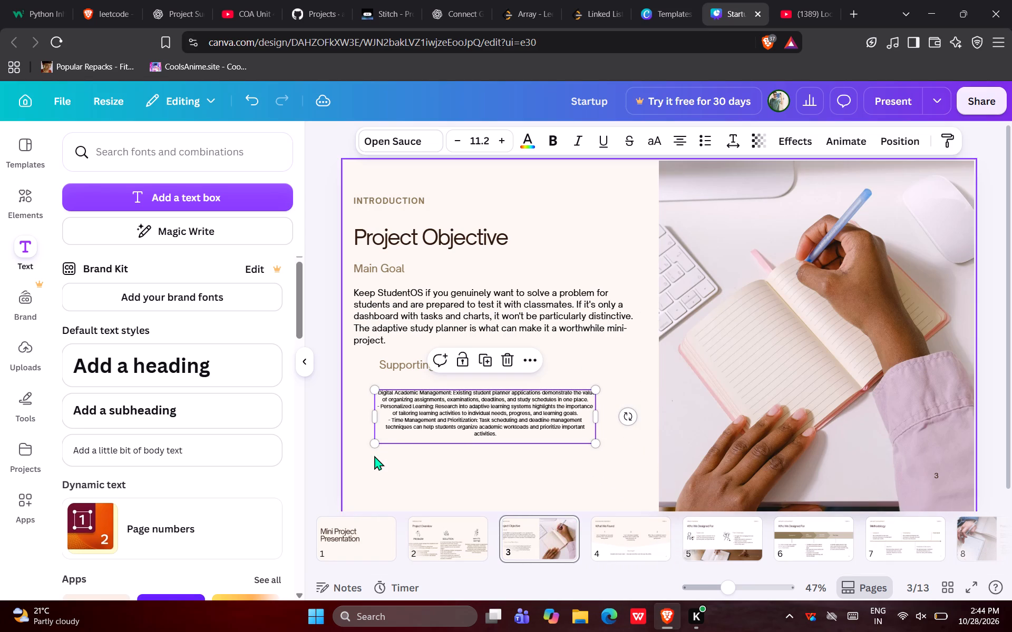
{"action": "left_click_drag", "start_coordinate": [375, 444], "coordinate": [392, 594]}
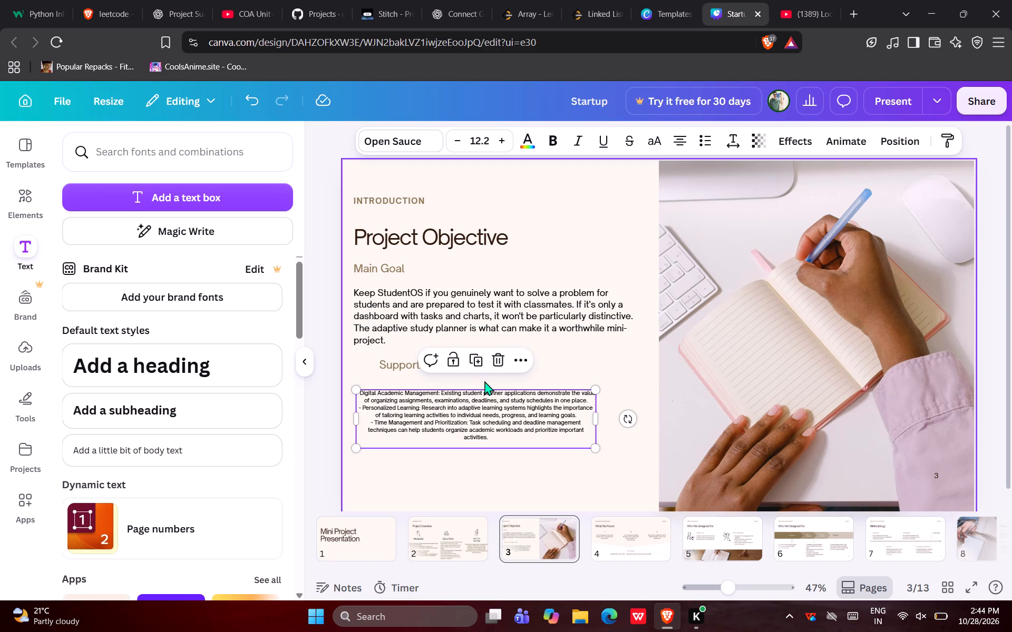
Enlarge the Supporting Objectives text to about font size 20 and narrow its box to fit the text column beside the photo.
{"action": "left_click", "coordinate": [466, 447]}
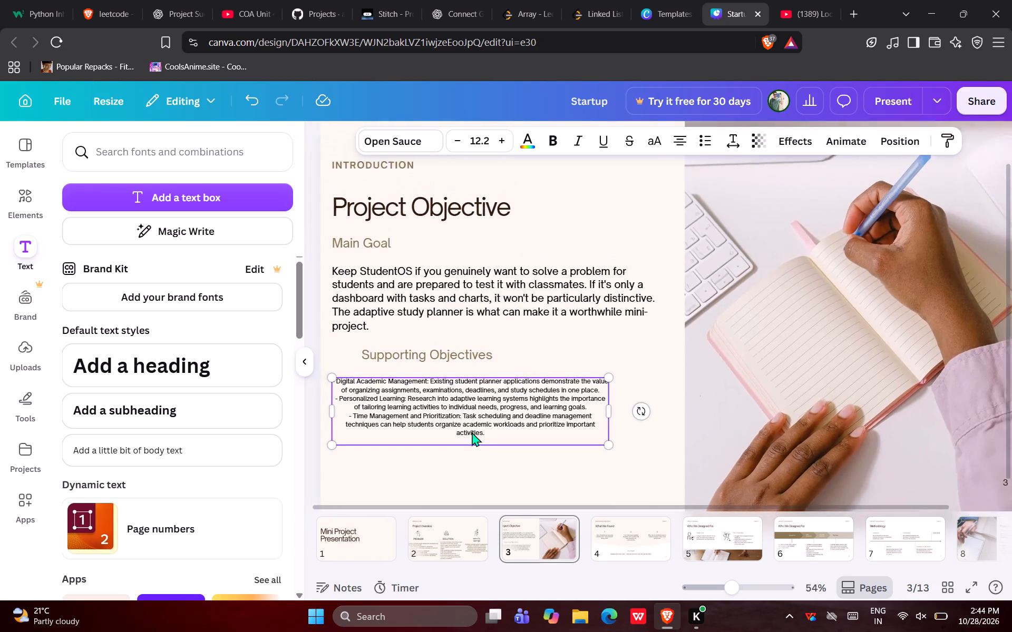
{"action": "left_click", "coordinate": [527, 391]}
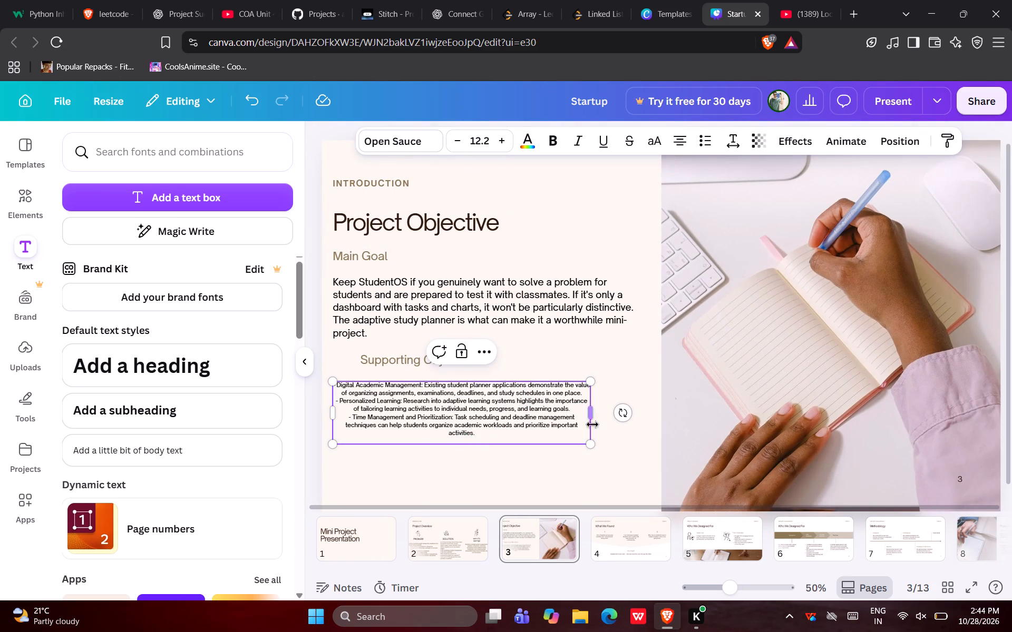
{"action": "left_click_drag", "start_coordinate": [590, 443], "coordinate": [564, 498]}
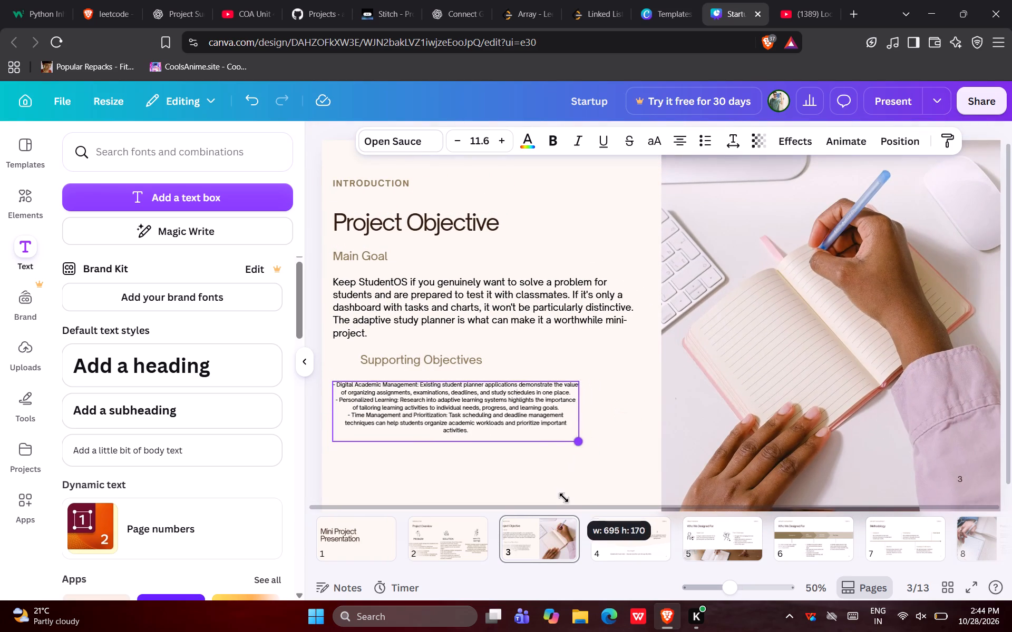
{"action": "left_click_drag", "start_coordinate": [564, 498], "coordinate": [666, 619]}
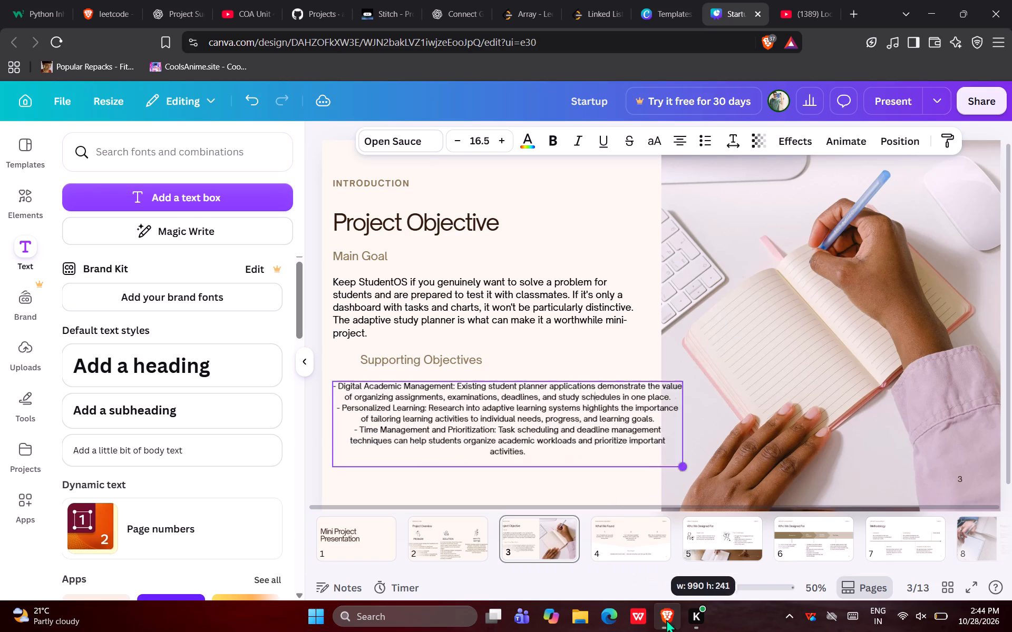
{"action": "left_click_drag", "start_coordinate": [666, 619], "coordinate": [764, 631]}
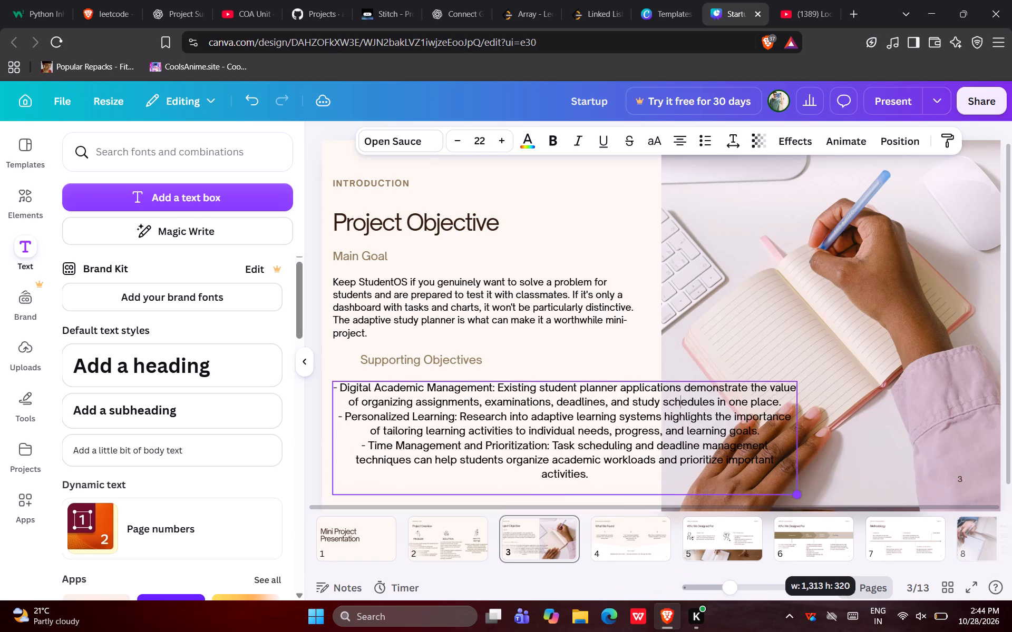
{"action": "left_click_drag", "start_coordinate": [764, 631], "coordinate": [766, 620]}
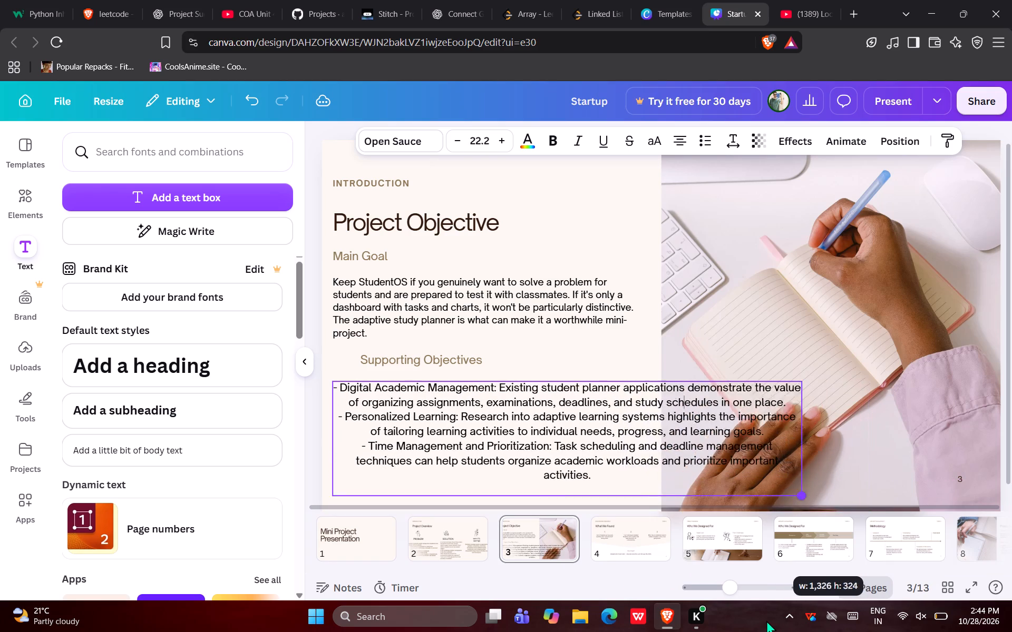
{"action": "left_click_drag", "start_coordinate": [766, 620], "coordinate": [721, 625]}
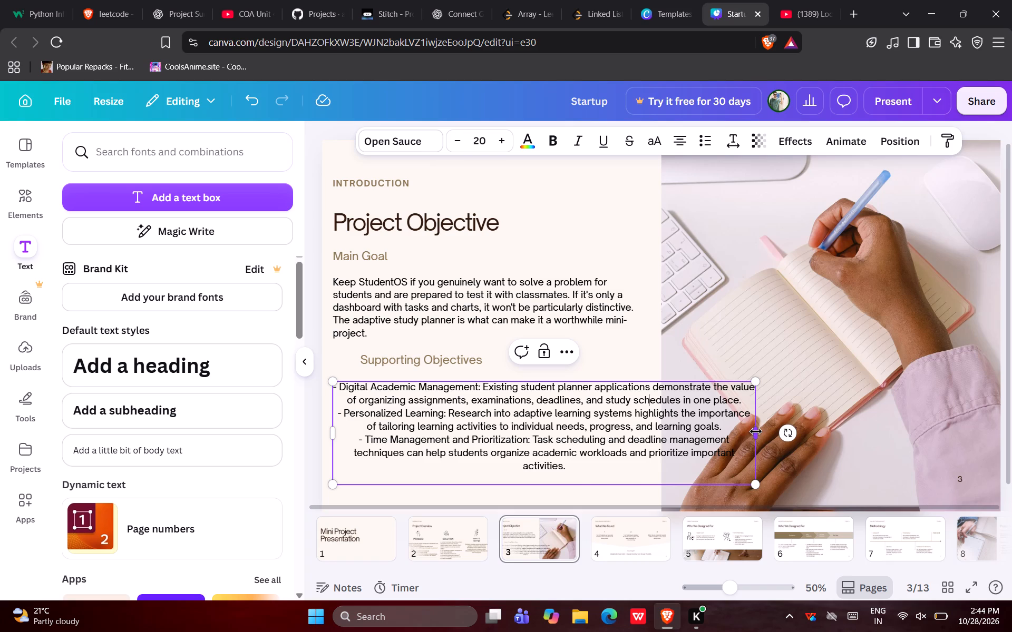
{"action": "left_click_drag", "start_coordinate": [756, 431], "coordinate": [656, 433]}
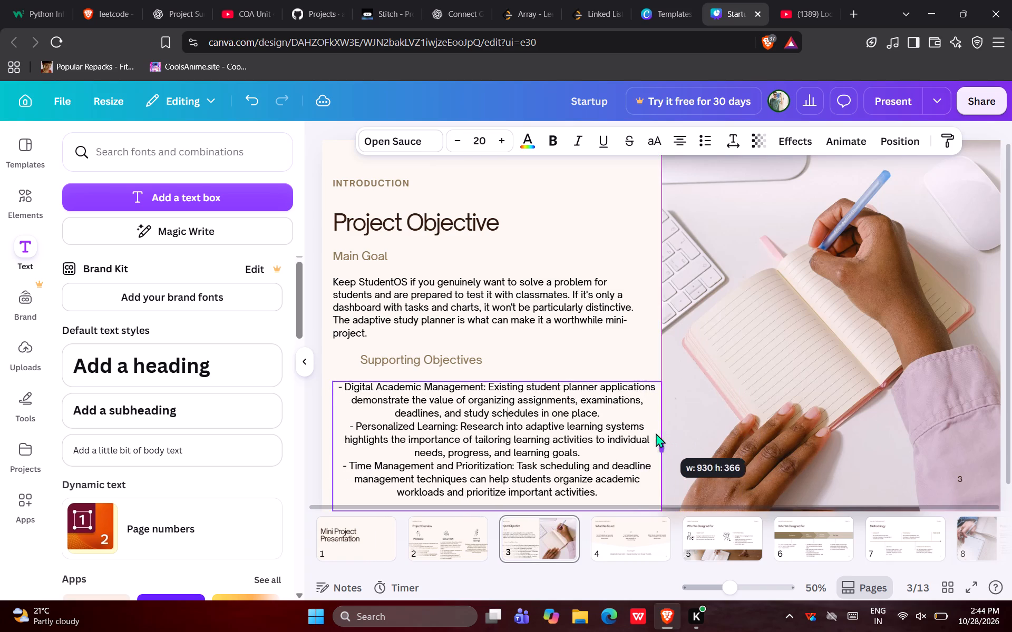
{"action": "left_click_drag", "start_coordinate": [656, 433], "coordinate": [629, 432]}
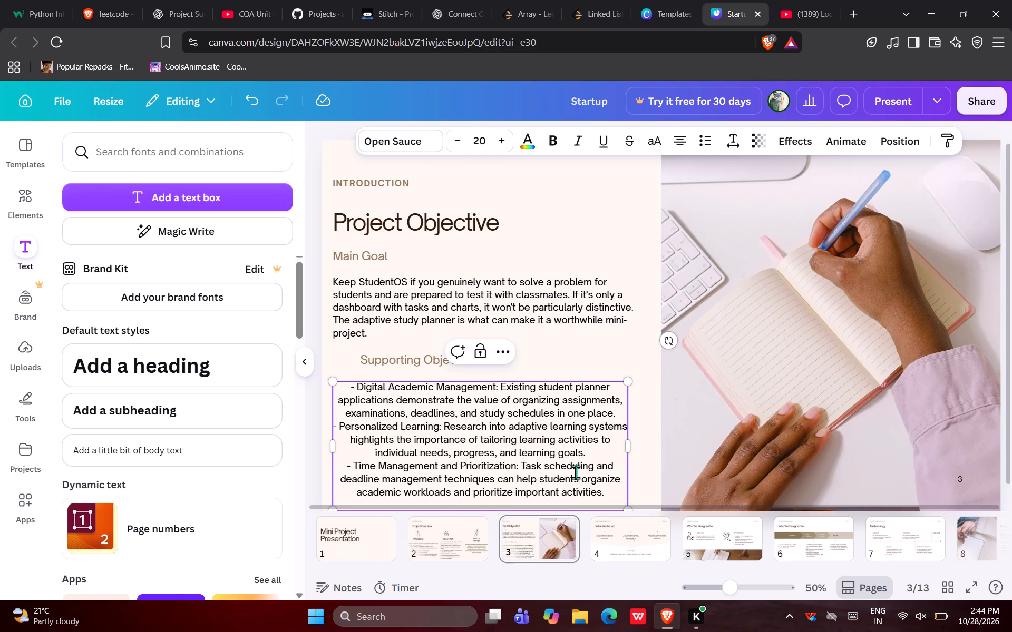
Reposition the Supporting Objectives text box just beneath its heading, with its left edge near the Main Goal text's left edge.
{"action": "left_click", "coordinate": [569, 434]}
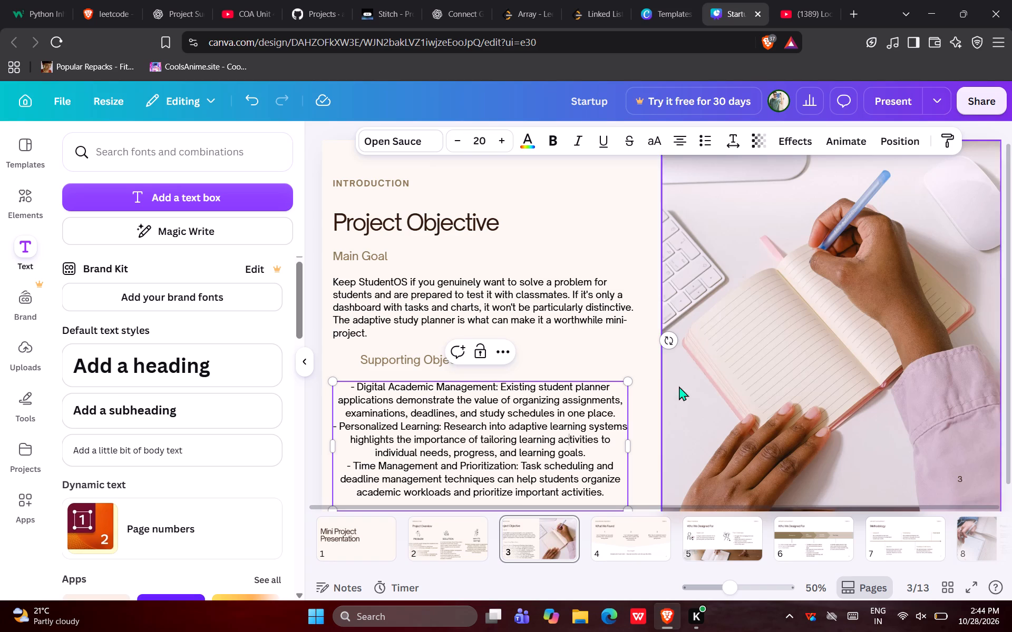
{"action": "left_click", "coordinate": [635, 353]}
{"action": "left_click_drag", "start_coordinate": [517, 417], "coordinate": [487, 392]}
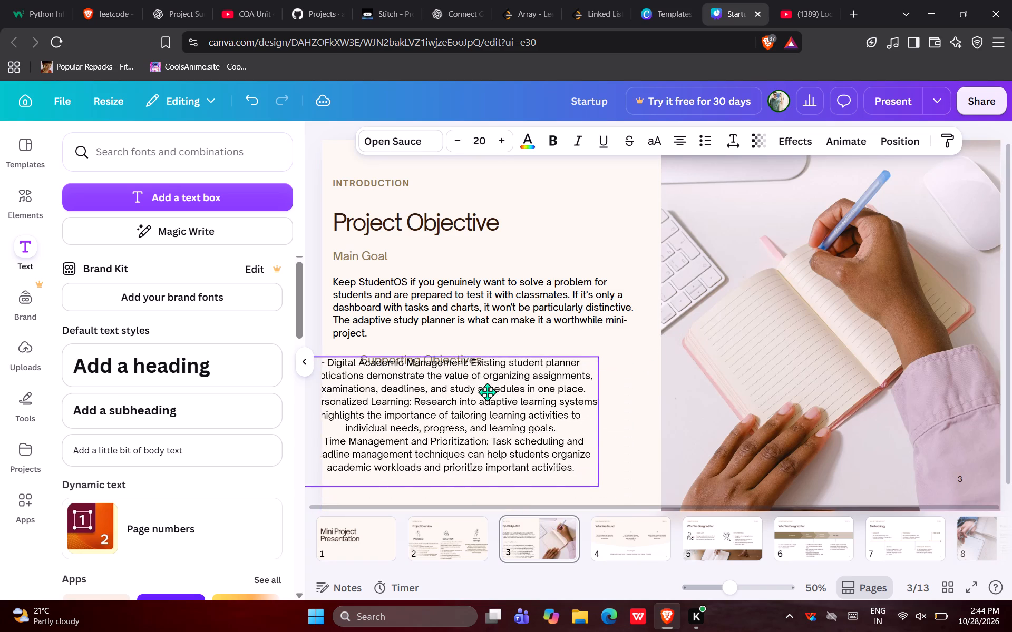
{"action": "left_click_drag", "start_coordinate": [487, 392], "coordinate": [508, 411]}
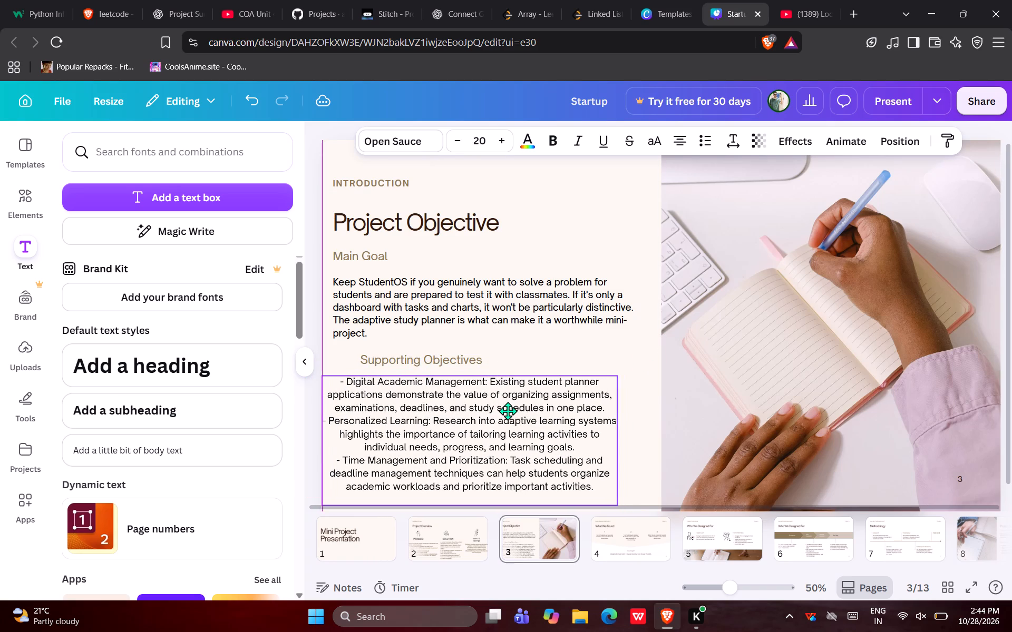
{"action": "left_click_drag", "start_coordinate": [508, 411], "coordinate": [511, 411]}
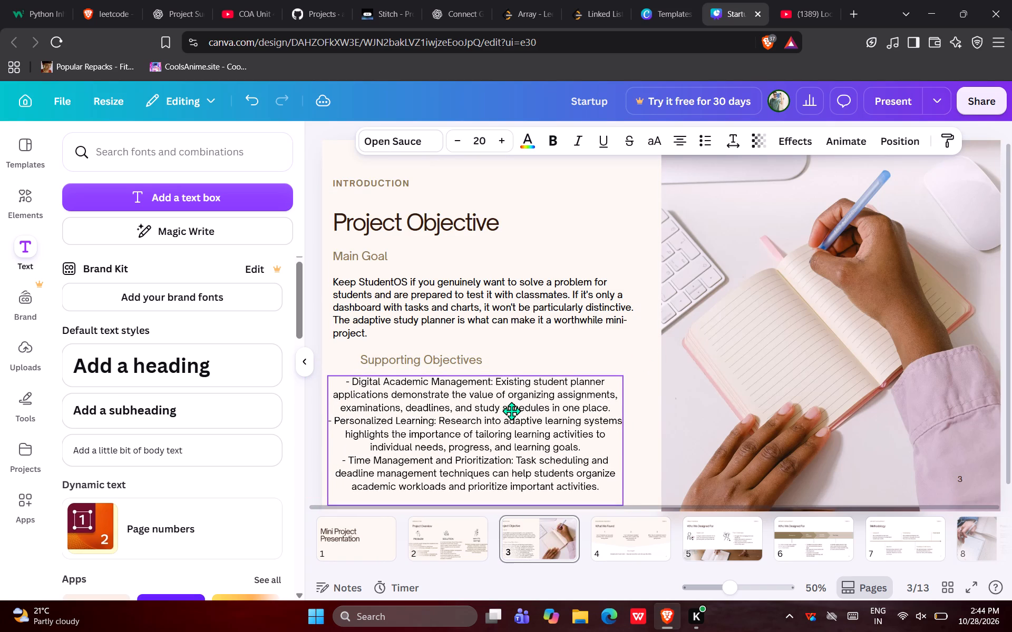
{"action": "left_click_drag", "start_coordinate": [511, 411], "coordinate": [508, 412]}
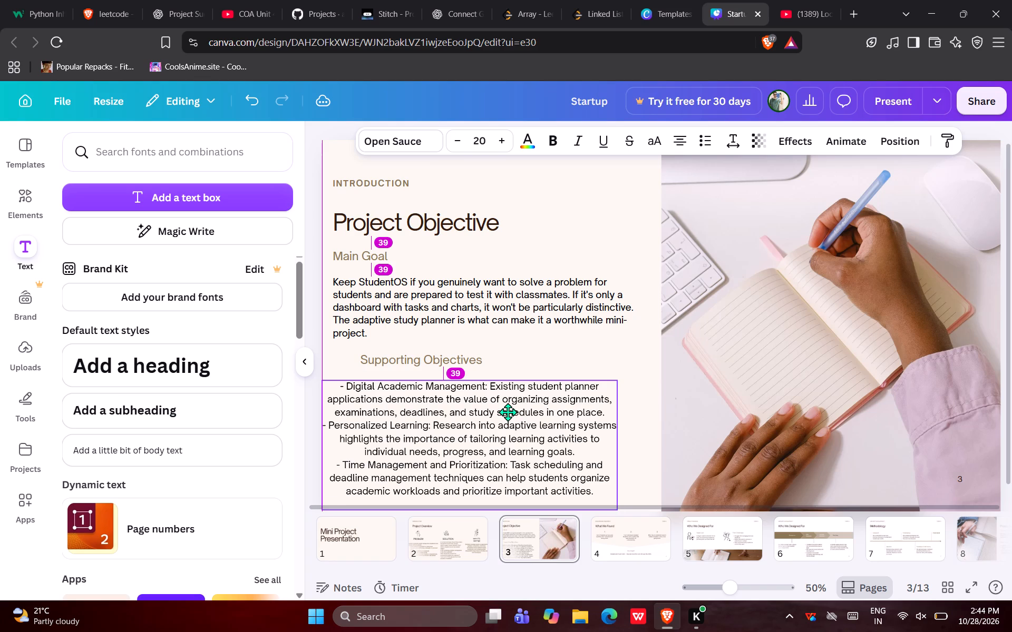
{"action": "left_click_drag", "start_coordinate": [508, 412], "coordinate": [512, 408]}
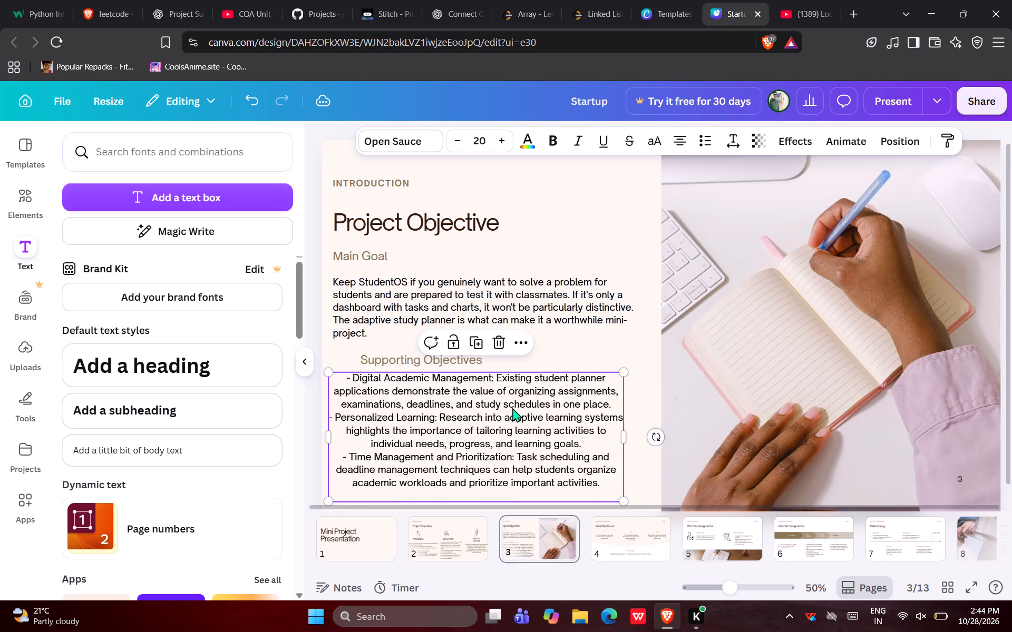
Left-align the Digital Academic Management point in the Supporting Objectives text.
{"action": "left_click", "coordinate": [508, 410]}
{"action": "left_click", "coordinate": [674, 142]}
{"action": "left_click", "coordinate": [674, 142]}
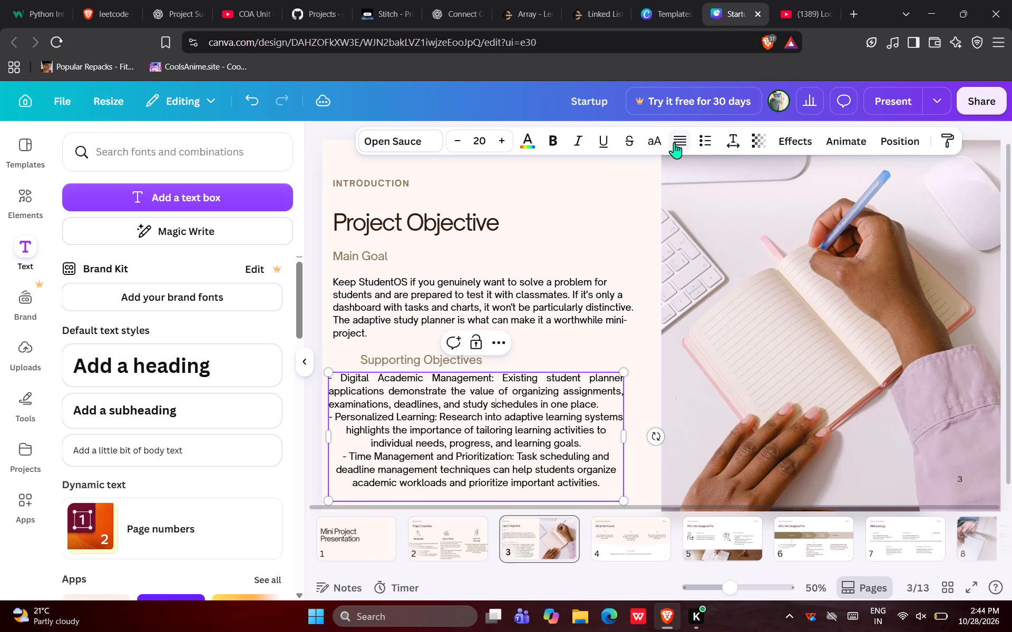
{"action": "left_click", "coordinate": [674, 142]}
{"action": "left_click", "coordinate": [674, 142]}
{"action": "left_click", "coordinate": [674, 142]}
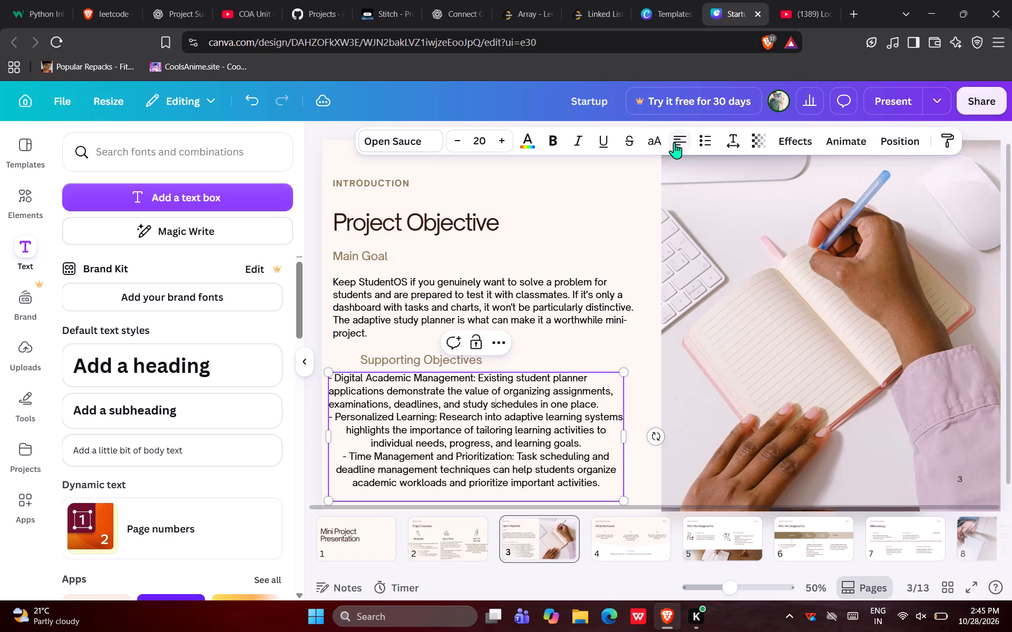
{"action": "left_click", "coordinate": [674, 142]}
{"action": "left_click", "coordinate": [674, 142]}
{"action": "left_click", "coordinate": [674, 142]}
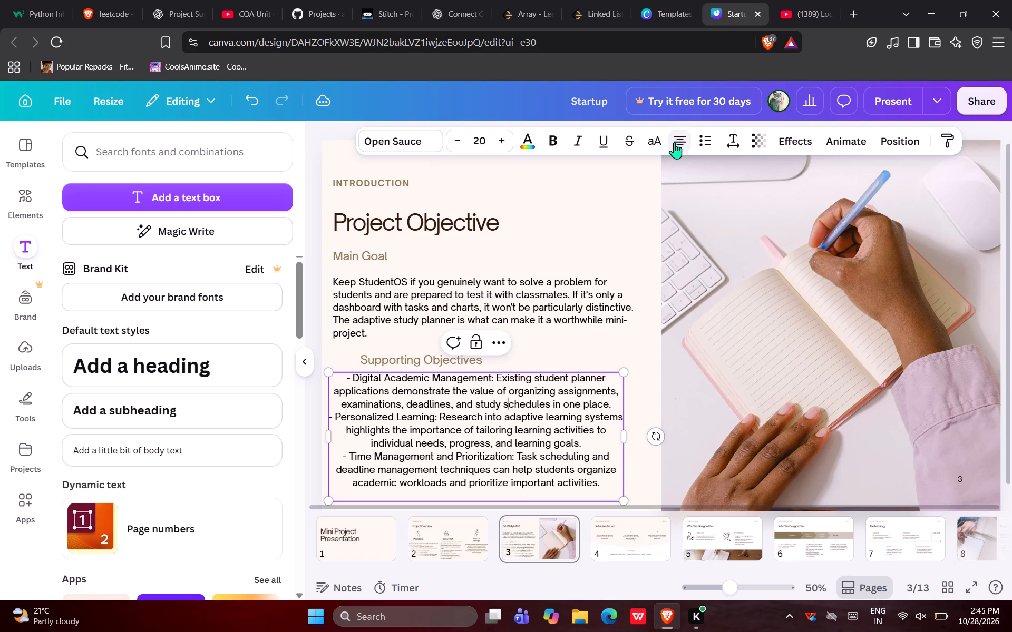
{"action": "left_click", "coordinate": [674, 142]}
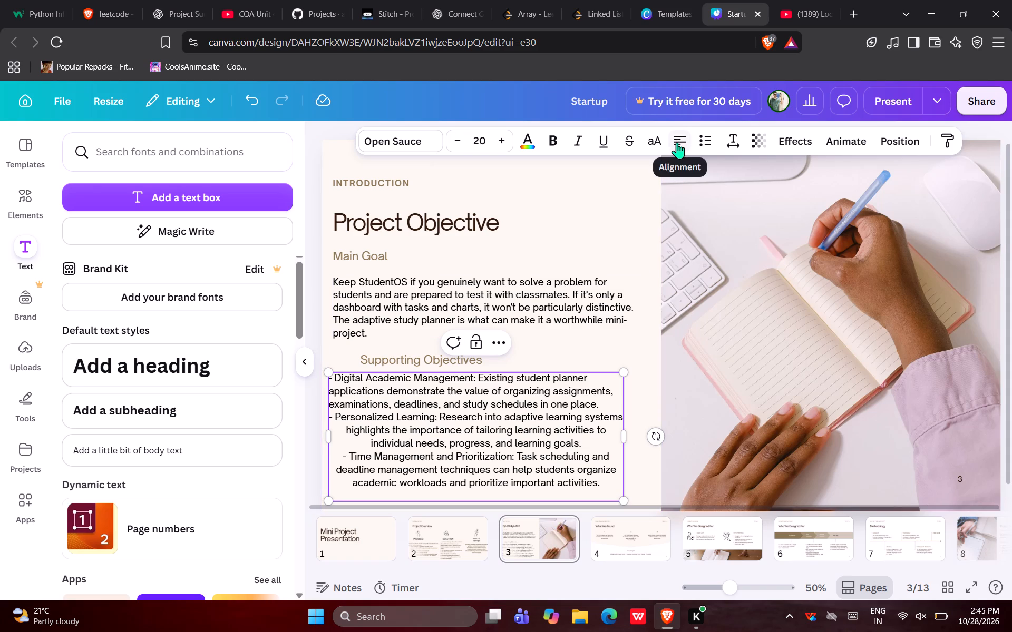
Justify the Personalized Learning point in the Supporting Objectives text.
{"action": "left_click", "coordinate": [444, 440]}
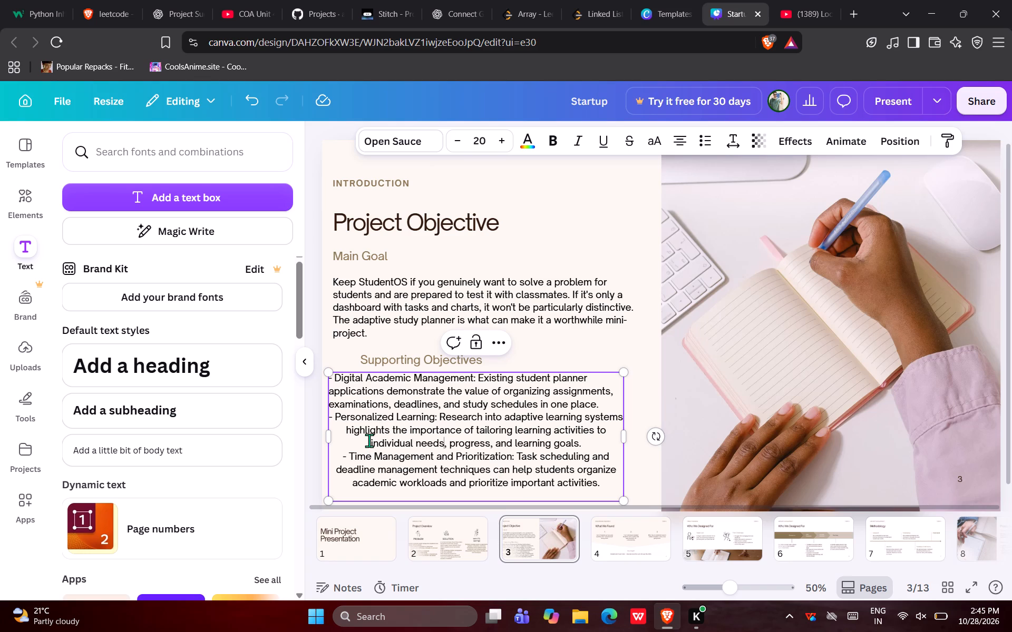
{"action": "left_click", "coordinate": [679, 139]}
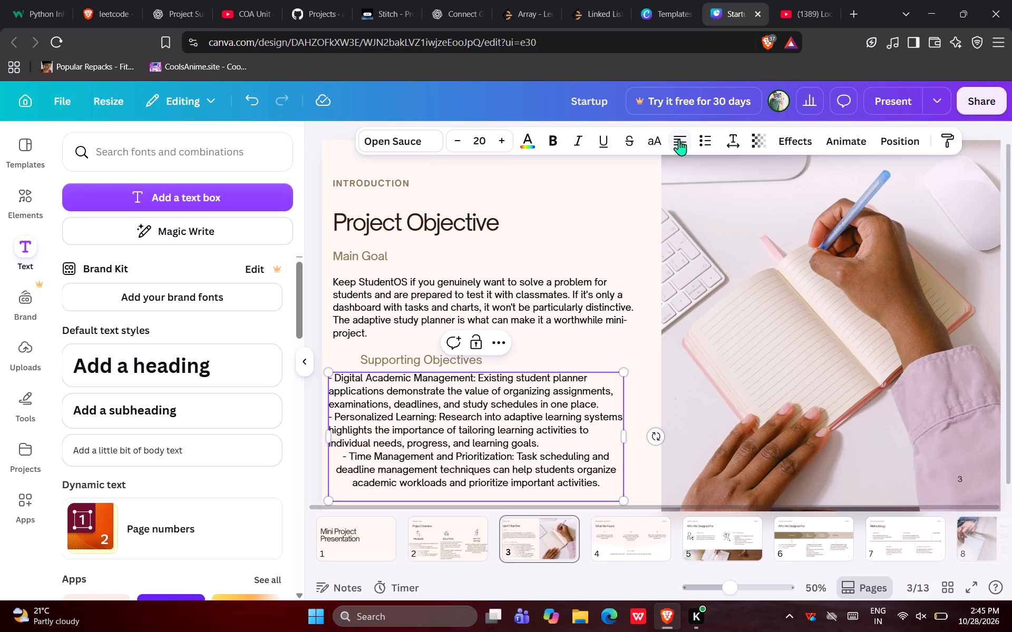
{"action": "left_click", "coordinate": [679, 145]}
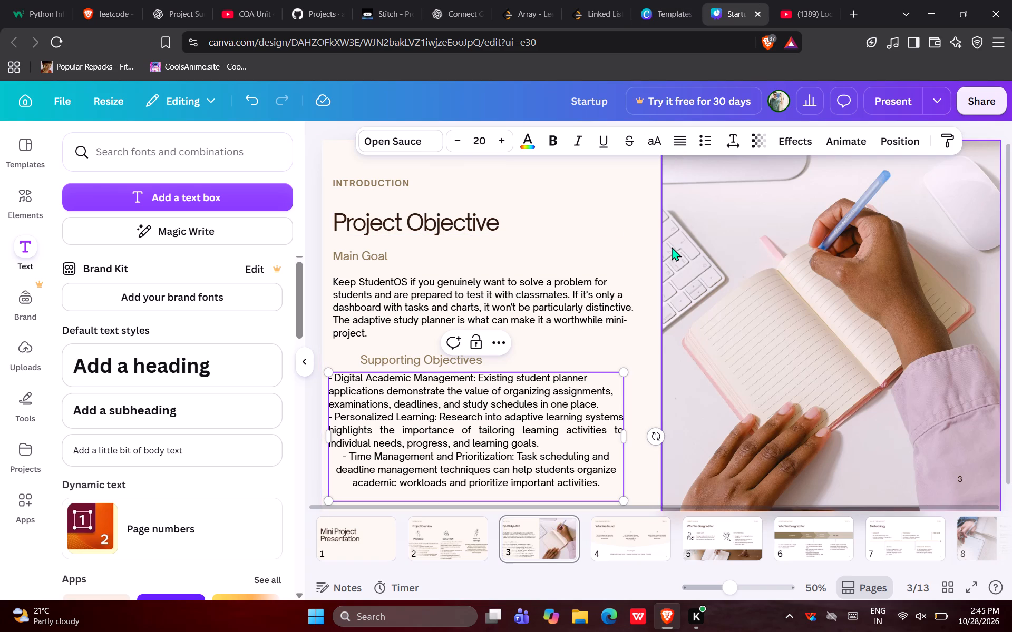
{"action": "left_click", "coordinate": [570, 354]}
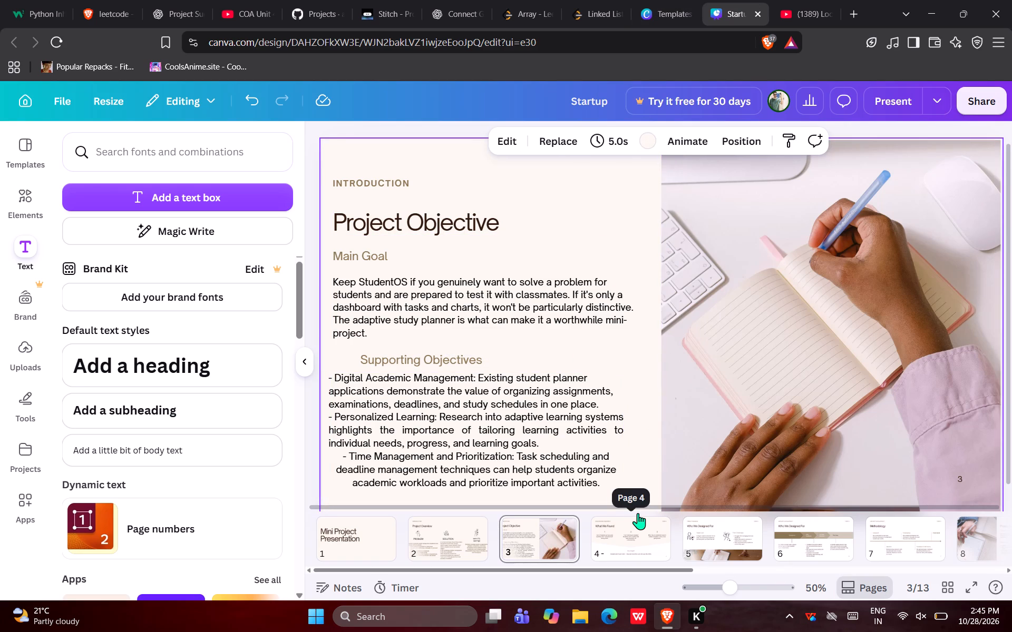
Delete the two Concept Development slides, "Who We Designed For" with the process arrows and "Methodology".
{"action": "left_click", "coordinate": [628, 530]}
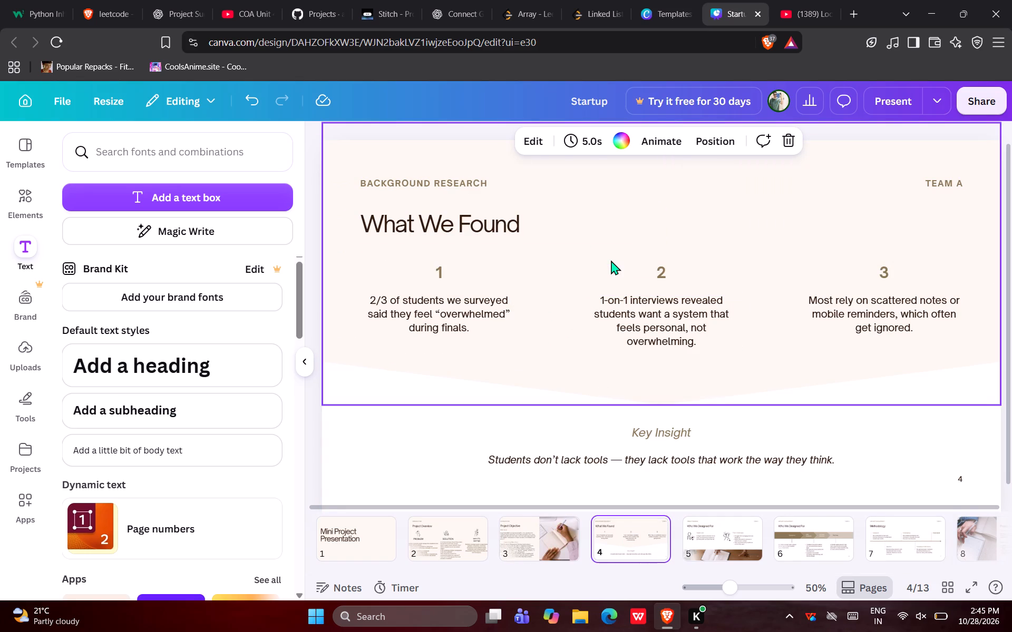
{"action": "left_click", "coordinate": [544, 315]}
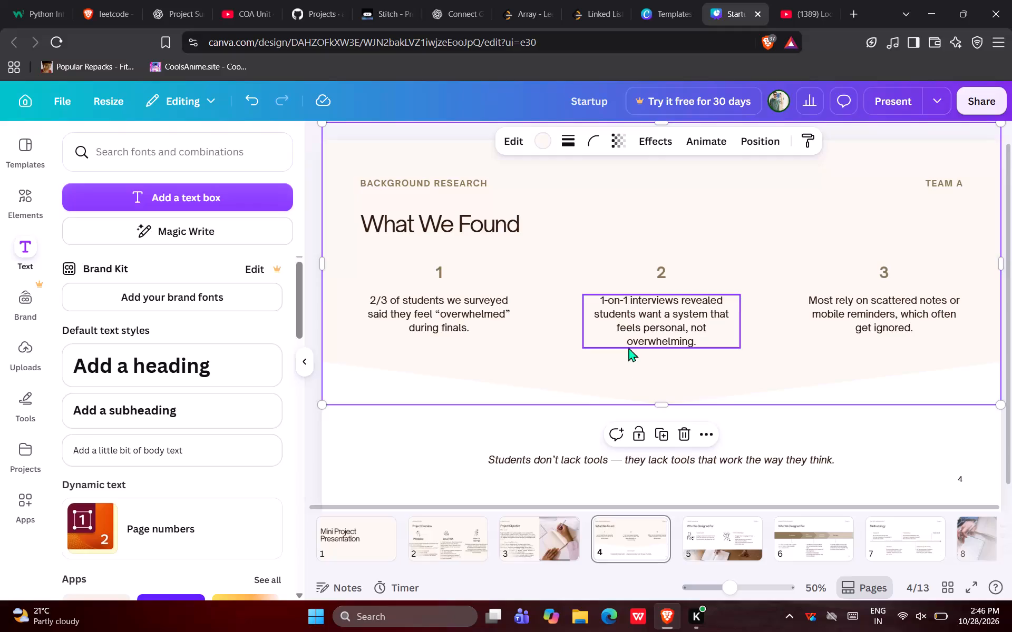
{"action": "left_click", "coordinate": [712, 532]}
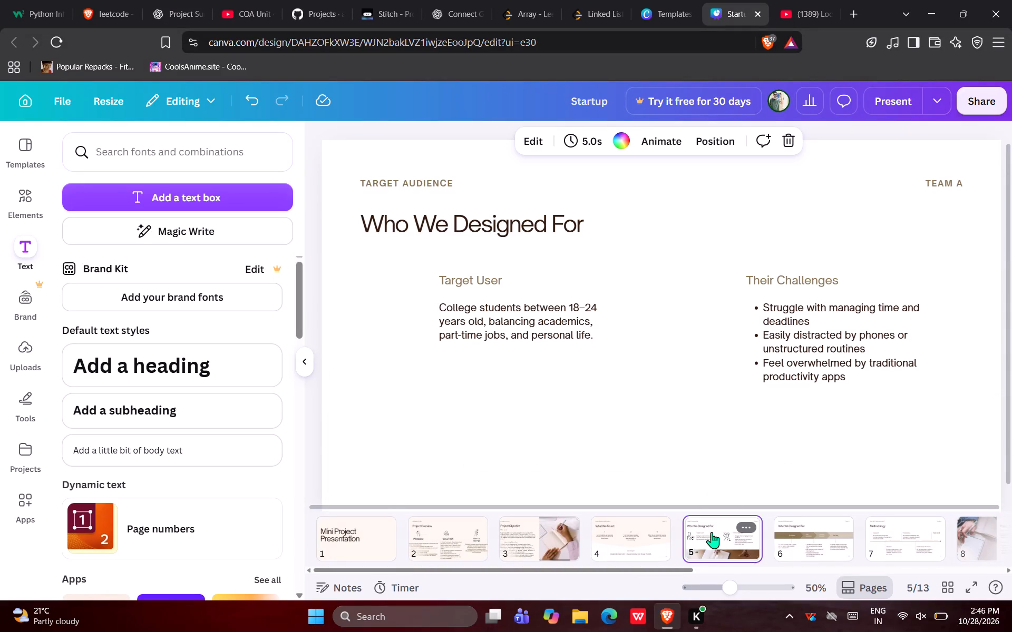
{"action": "left_click", "coordinate": [807, 556]}
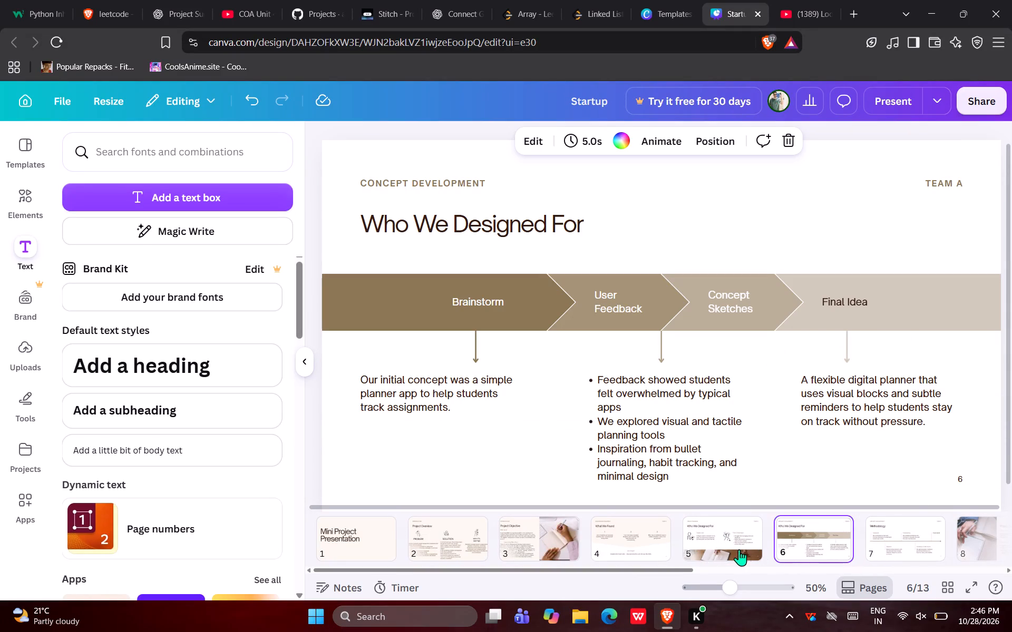
{"action": "left_click", "coordinate": [736, 549]}
{"action": "left_click", "coordinate": [798, 549]}
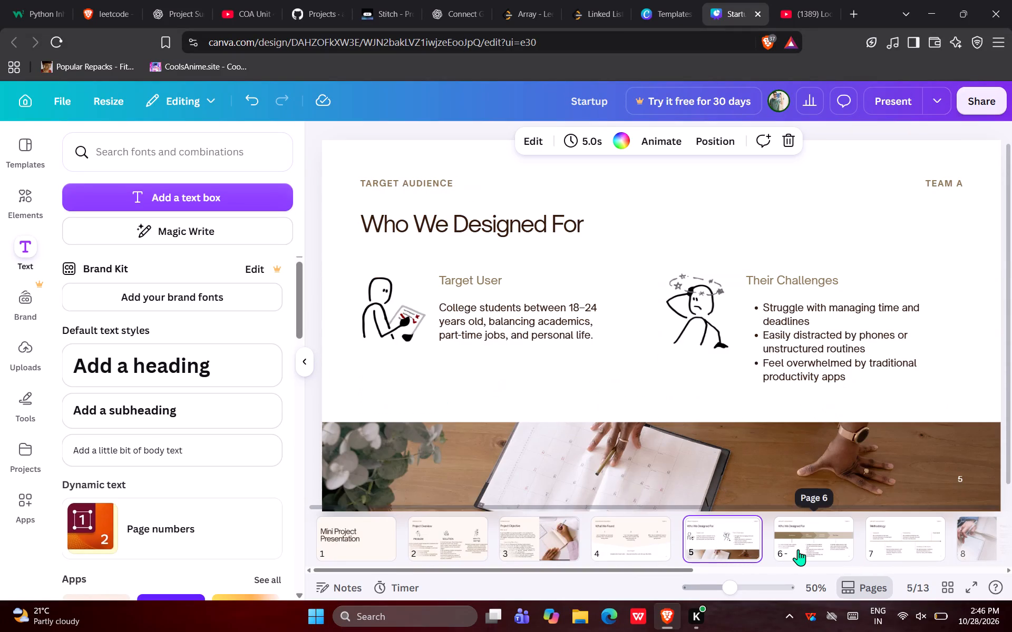
{"action": "left_click", "coordinate": [792, 143]}
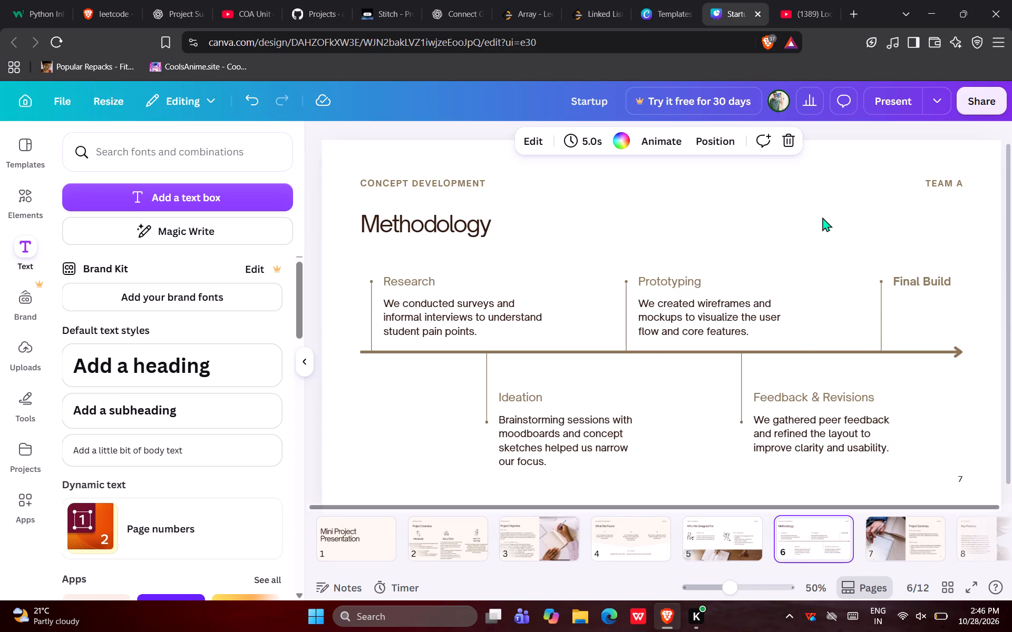
{"action": "left_click", "coordinate": [789, 141]}
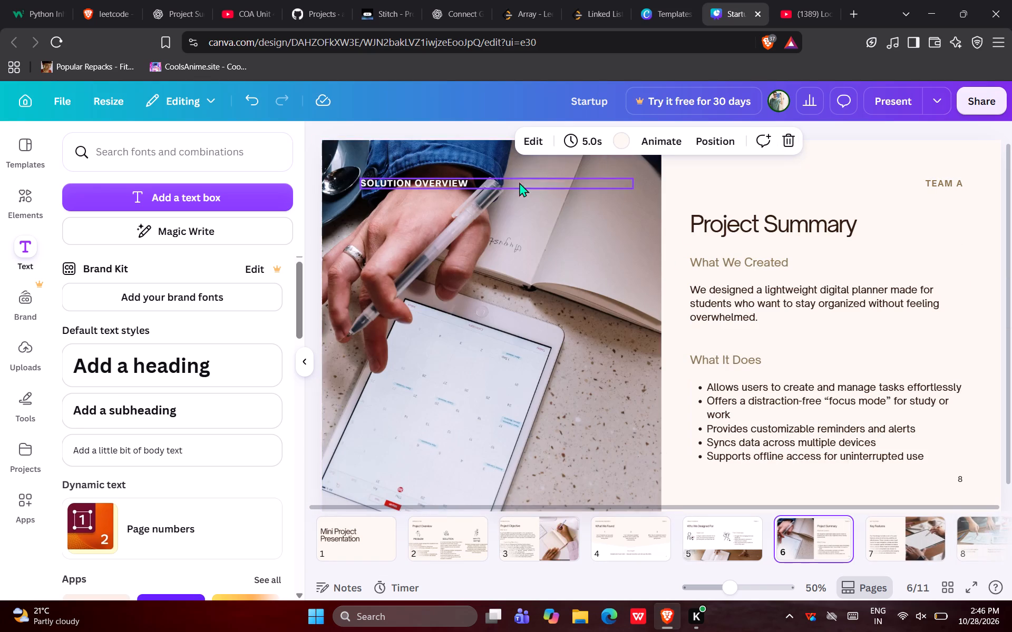
Delete the "Solution Overview" label over the photo on the Project Summary slide.
{"action": "left_click", "coordinate": [453, 185]}
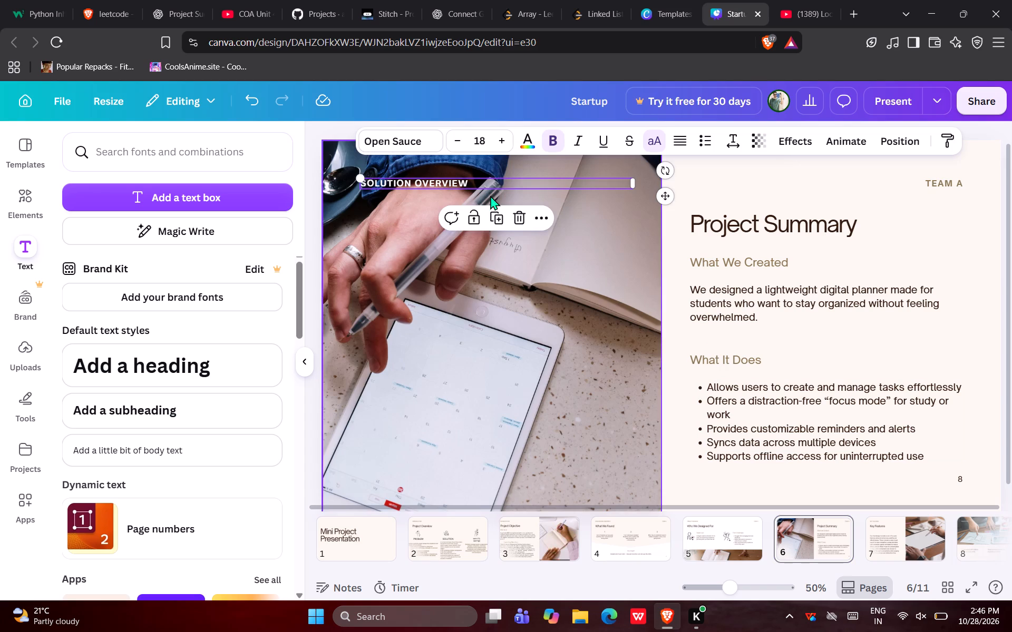
{"action": "left_click", "coordinate": [520, 213]}
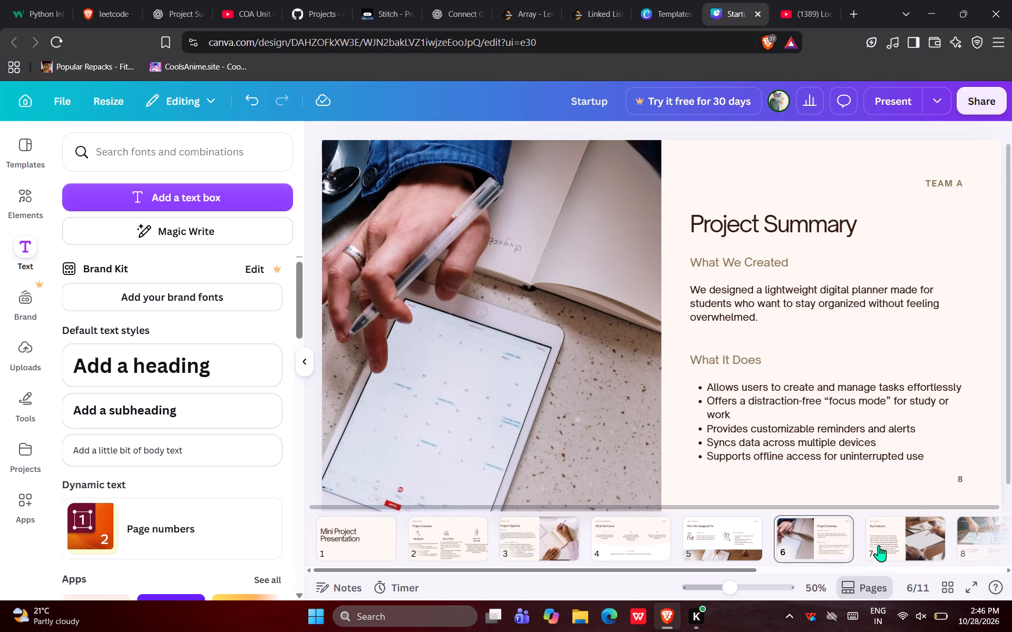
Review the slides after Project Summary and delete the Challenges Faced slide.
{"action": "left_click", "coordinate": [881, 547]}
{"action": "scroll", "coordinate": [881, 547], "scroll_direction": "left", "scroll_amount": 1}
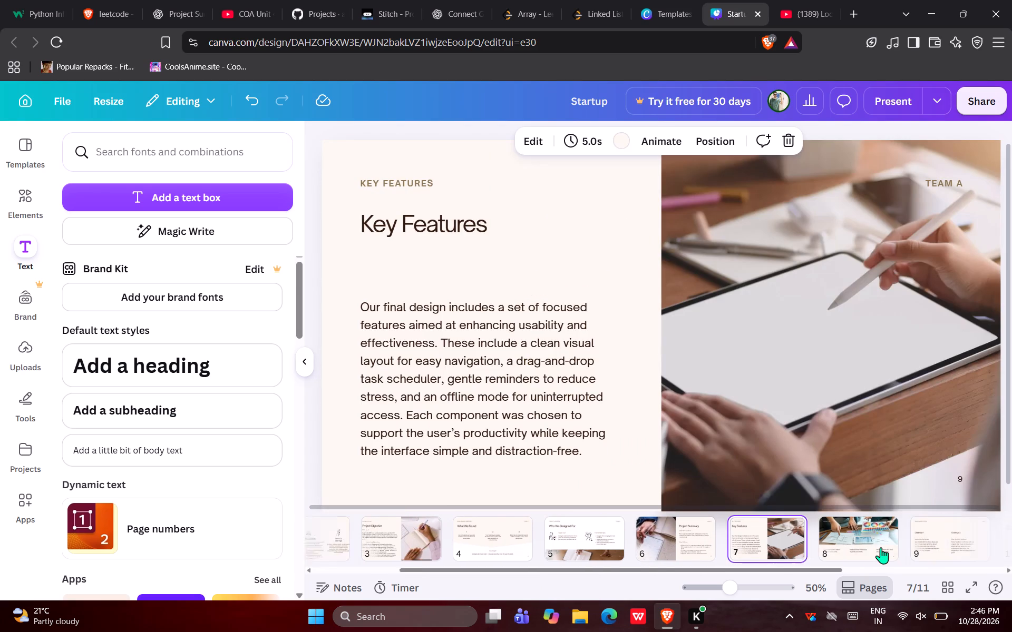
{"action": "scroll", "coordinate": [881, 547], "scroll_direction": "left", "scroll_amount": 2}
{"action": "left_click", "coordinate": [837, 547]}
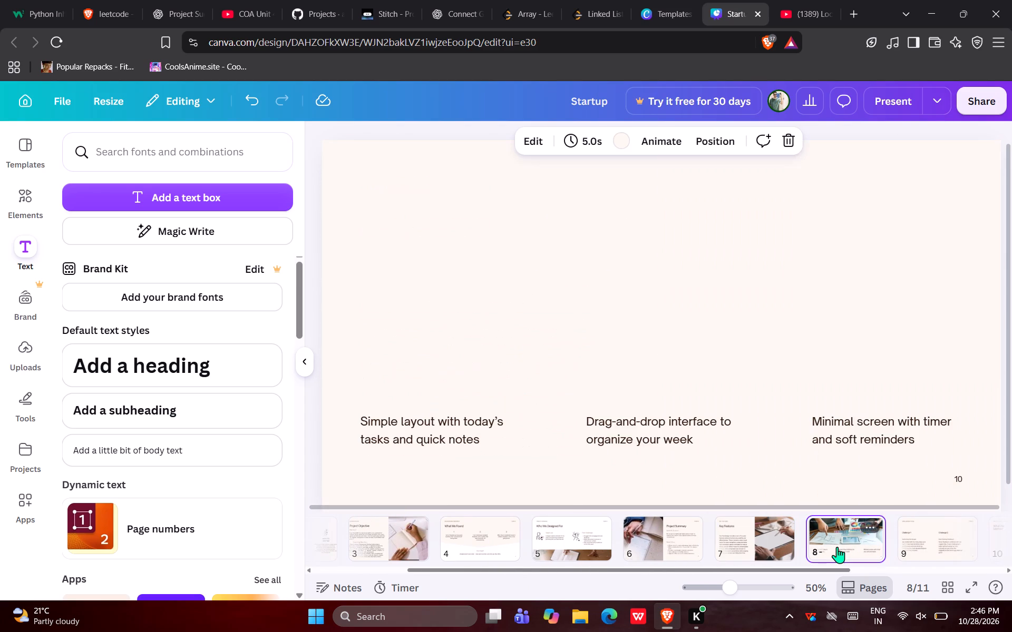
{"action": "scroll", "coordinate": [837, 547], "scroll_direction": "left", "scroll_amount": 2}
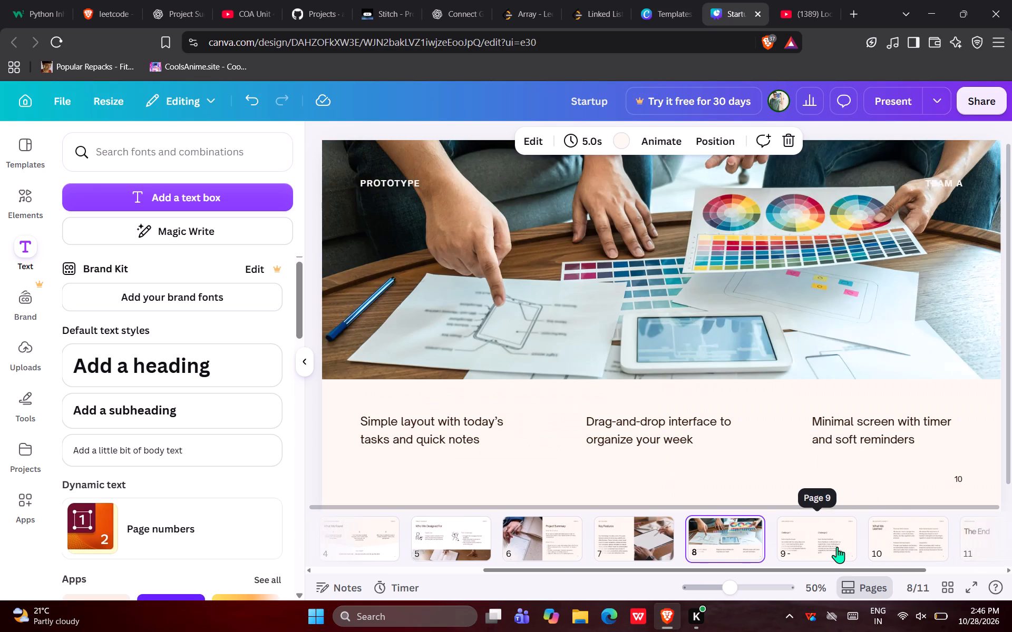
{"action": "scroll", "coordinate": [837, 547], "scroll_direction": "left", "scroll_amount": 3}
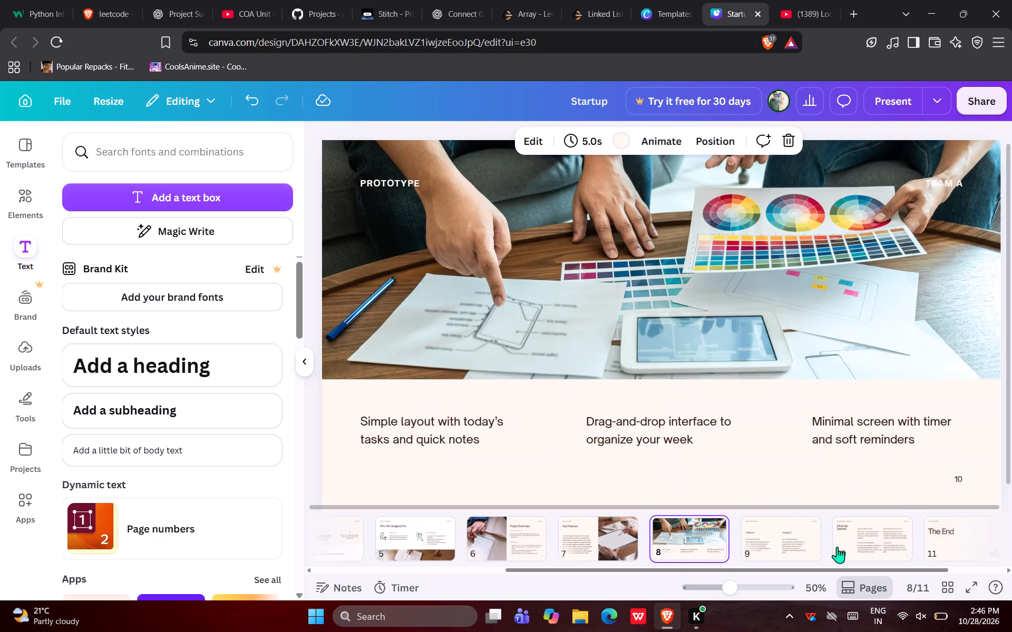
{"action": "left_click", "coordinate": [760, 556]}
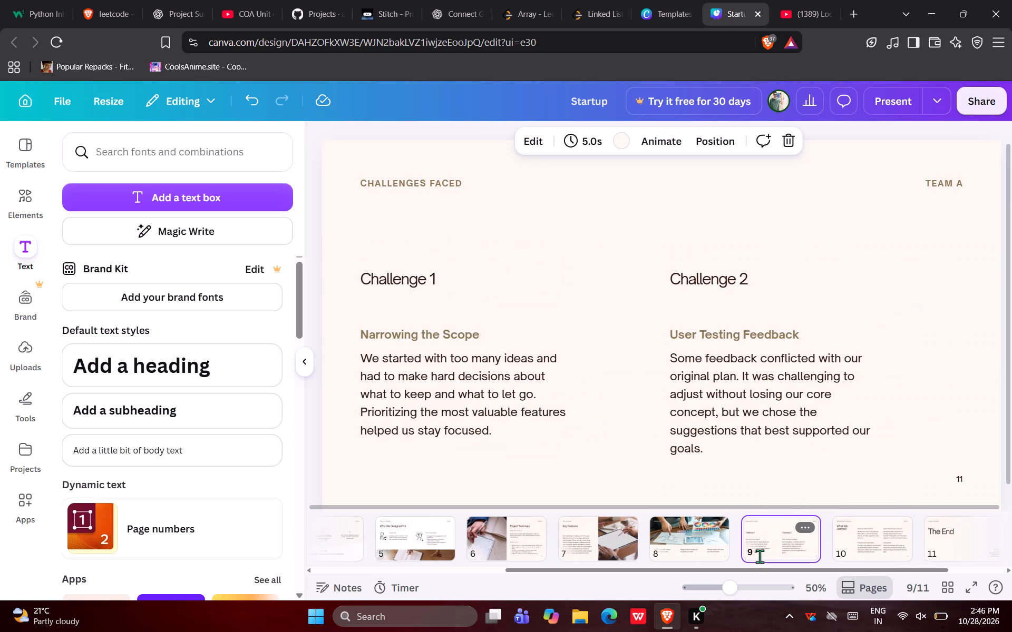
{"action": "left_click", "coordinate": [785, 149]}
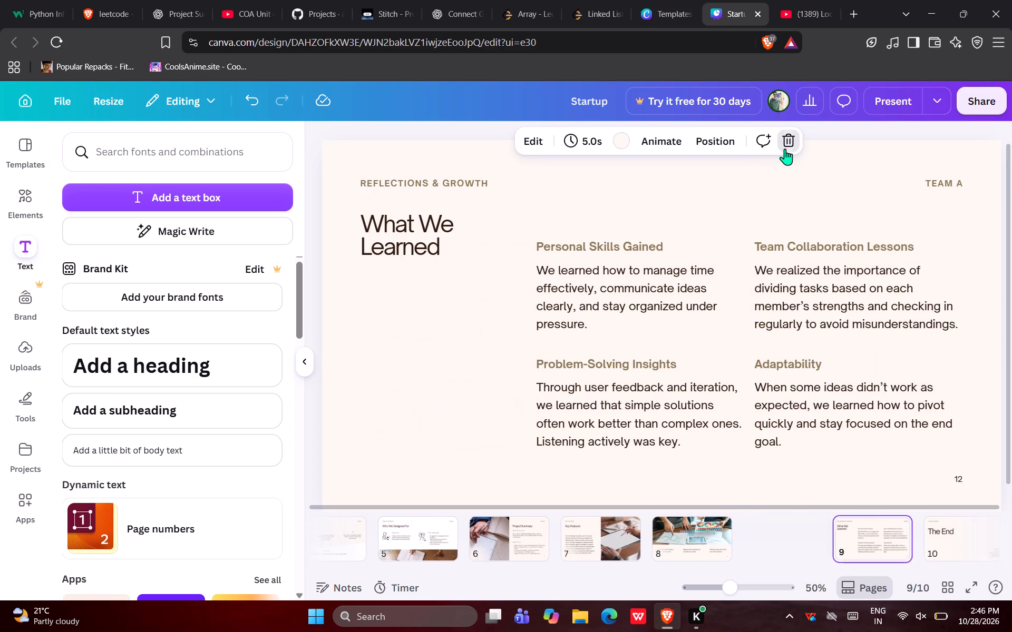
Check the closing slides and delete the "What We Learned" slide.
{"action": "left_click", "coordinate": [859, 524]}
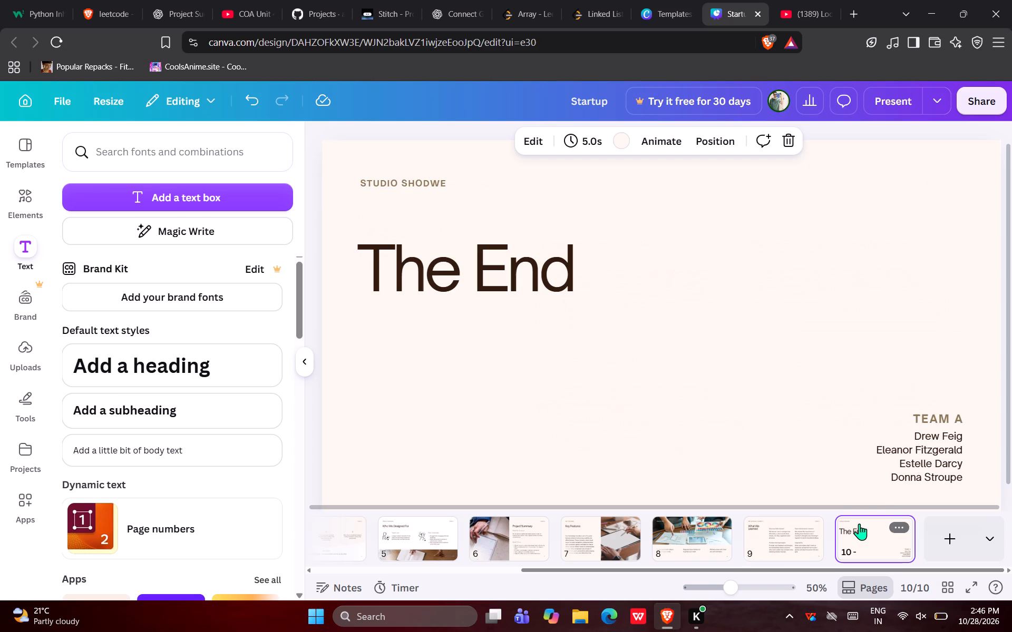
{"action": "left_click", "coordinate": [784, 540]}
{"action": "left_click", "coordinate": [689, 534]}
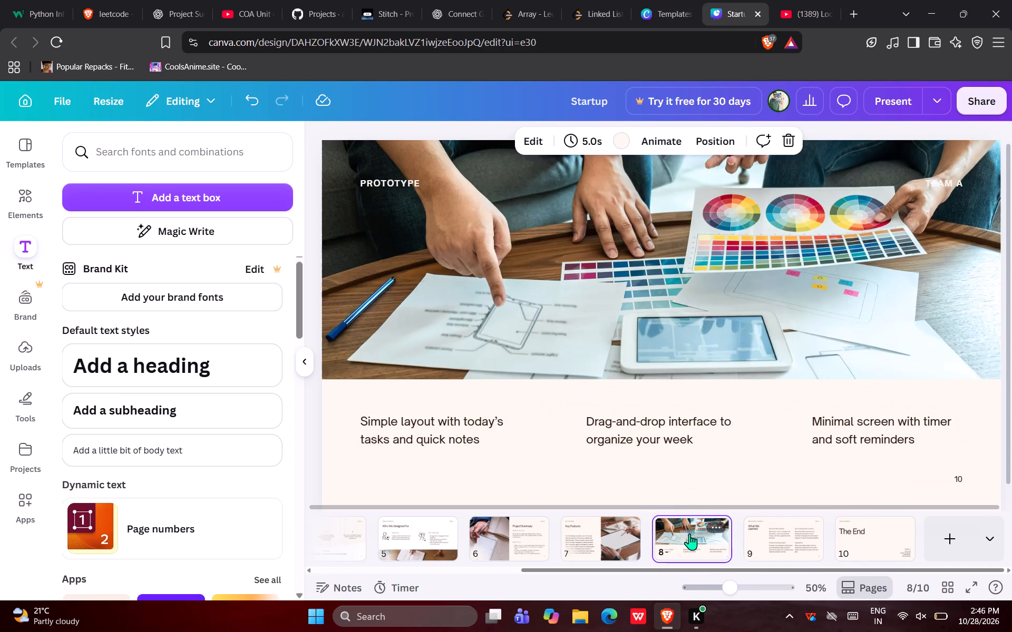
{"action": "left_click", "coordinate": [788, 562]}
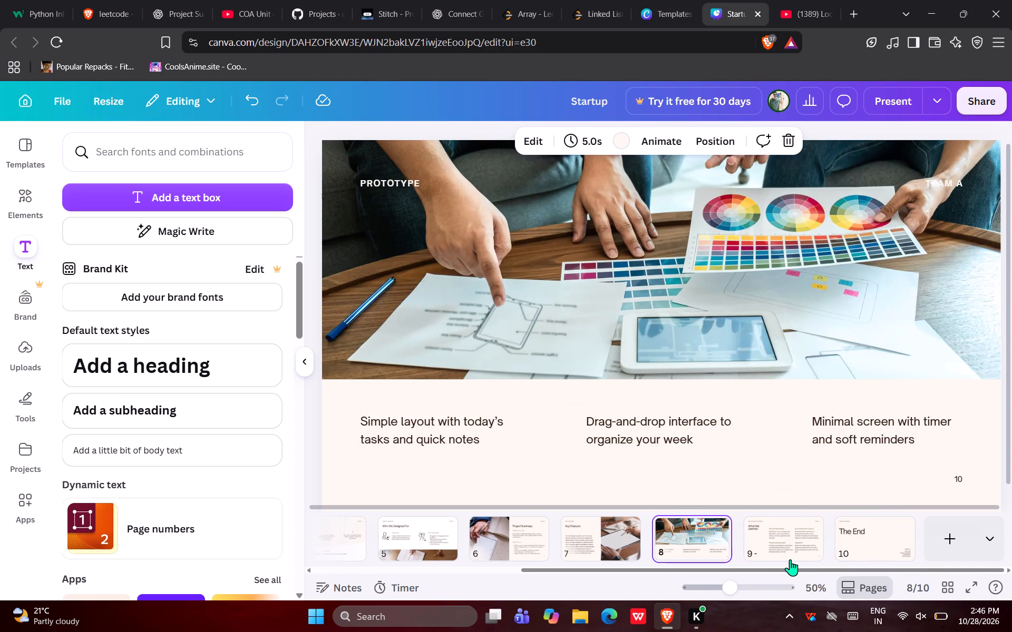
{"action": "left_click", "coordinate": [789, 554]}
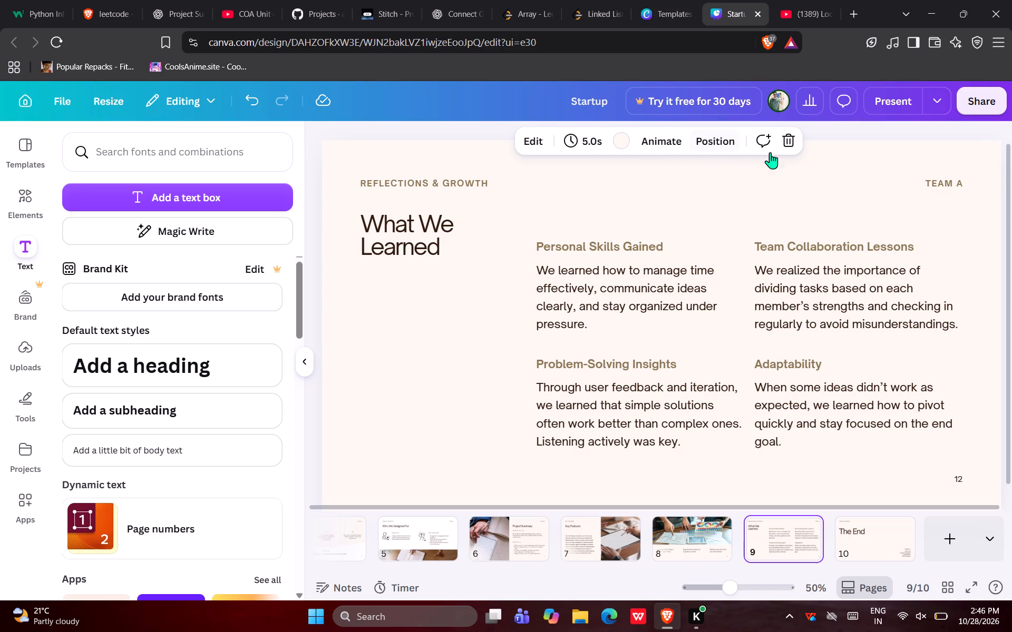
{"action": "left_click", "coordinate": [793, 147]}
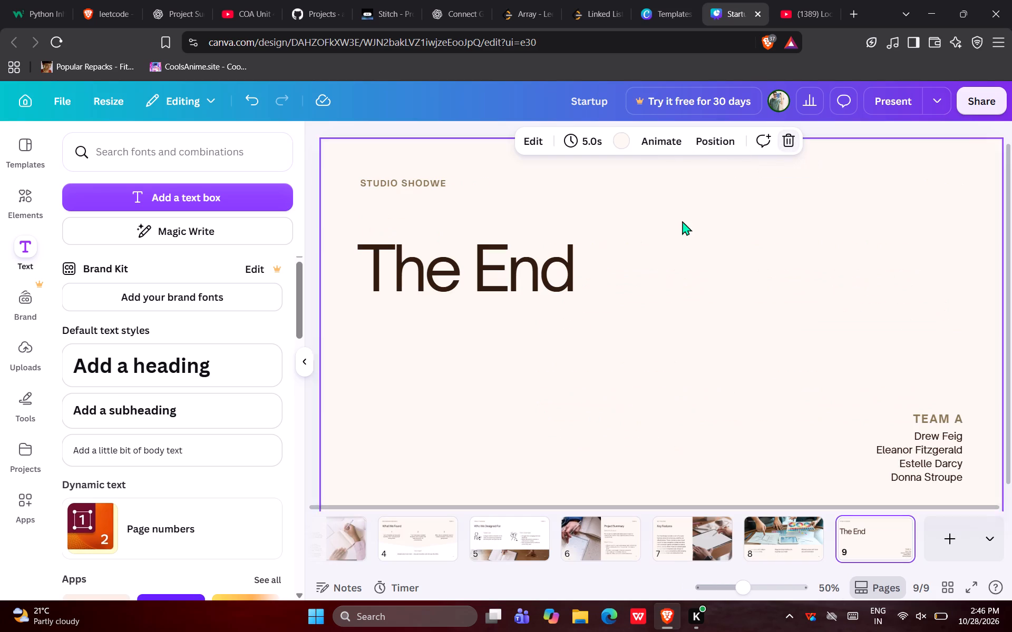
{"action": "left_click", "coordinate": [786, 516]}
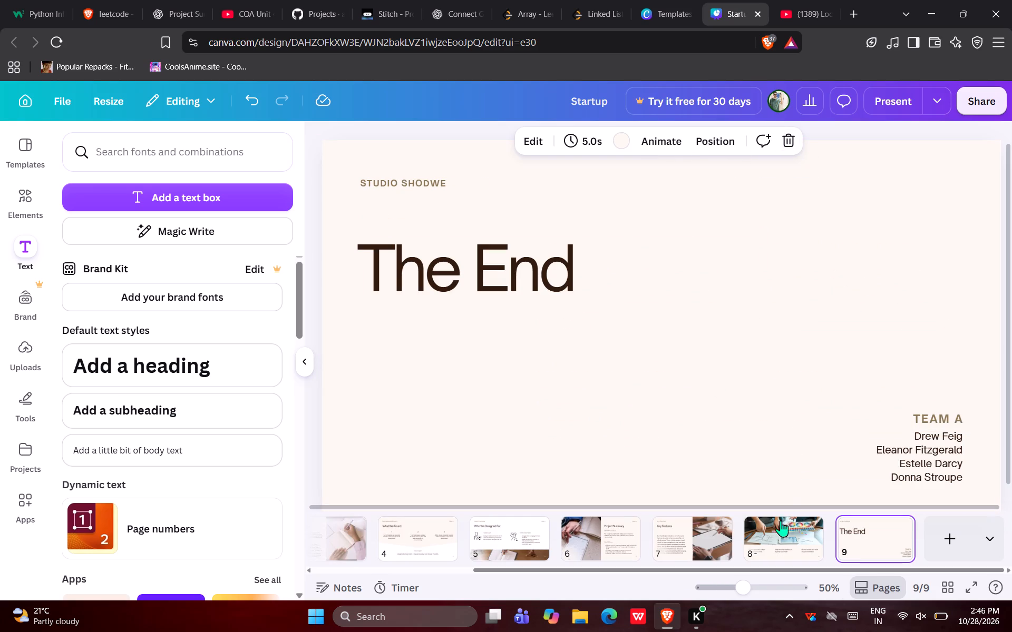
{"action": "left_click", "coordinate": [773, 527]}
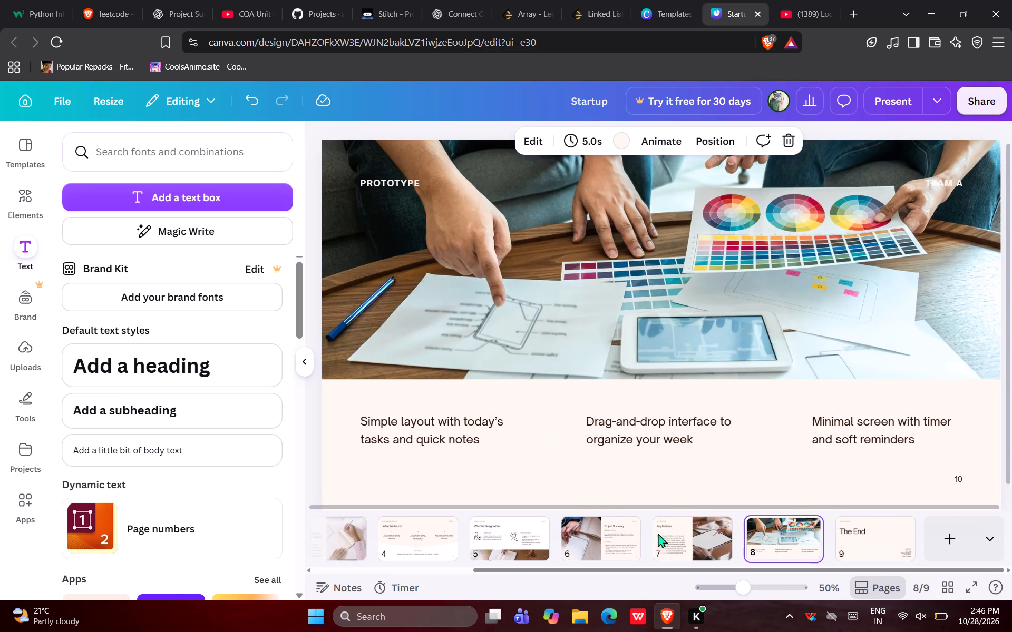
{"action": "left_click", "coordinate": [670, 533]}
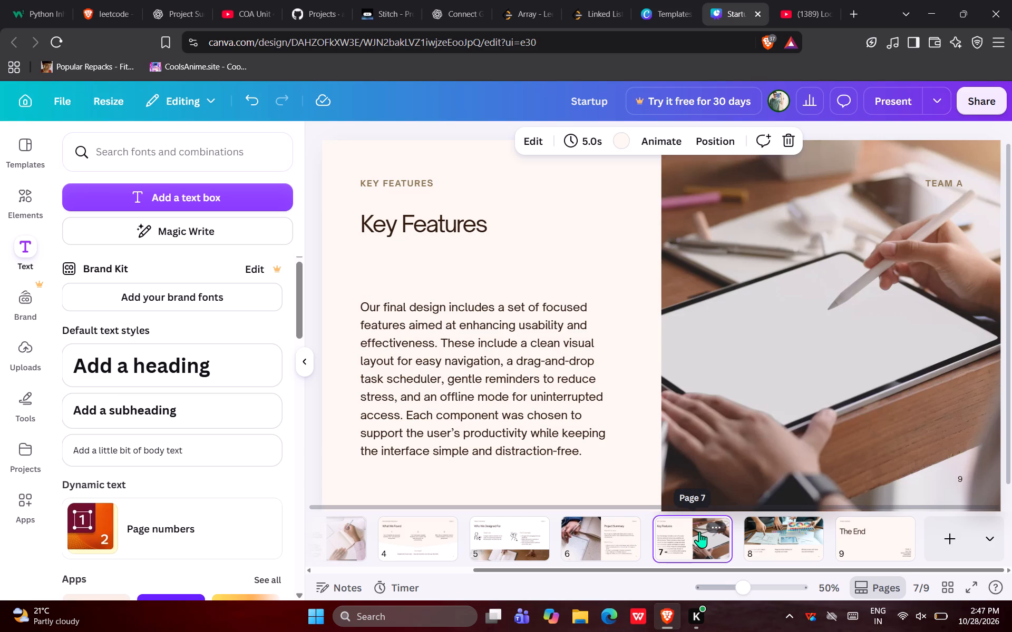
{"action": "left_click", "coordinate": [782, 546]}
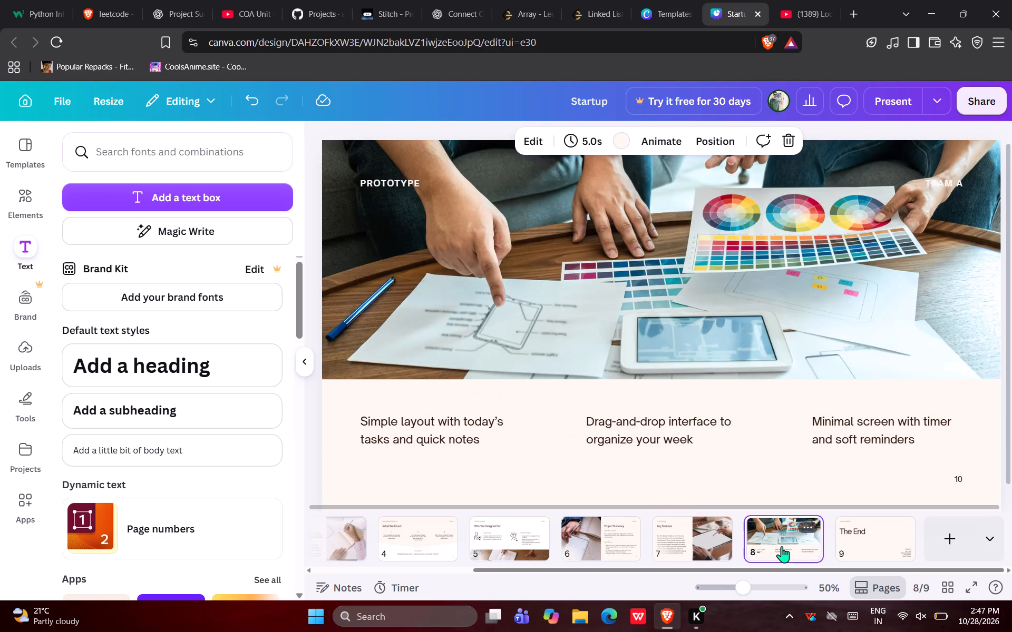
{"action": "left_click", "coordinate": [700, 528]}
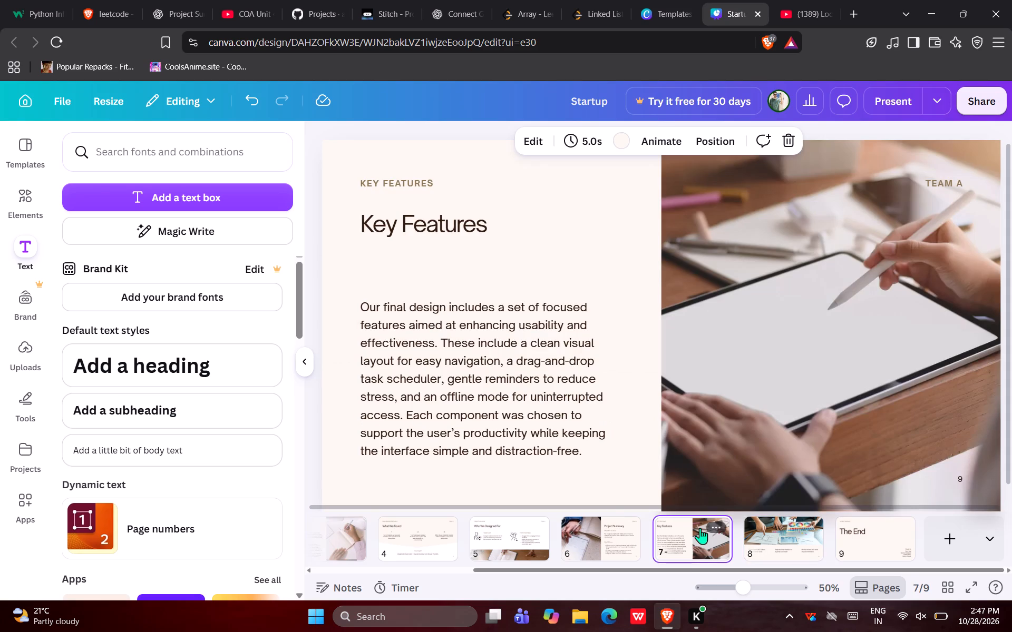
{"action": "left_click", "coordinate": [573, 529]}
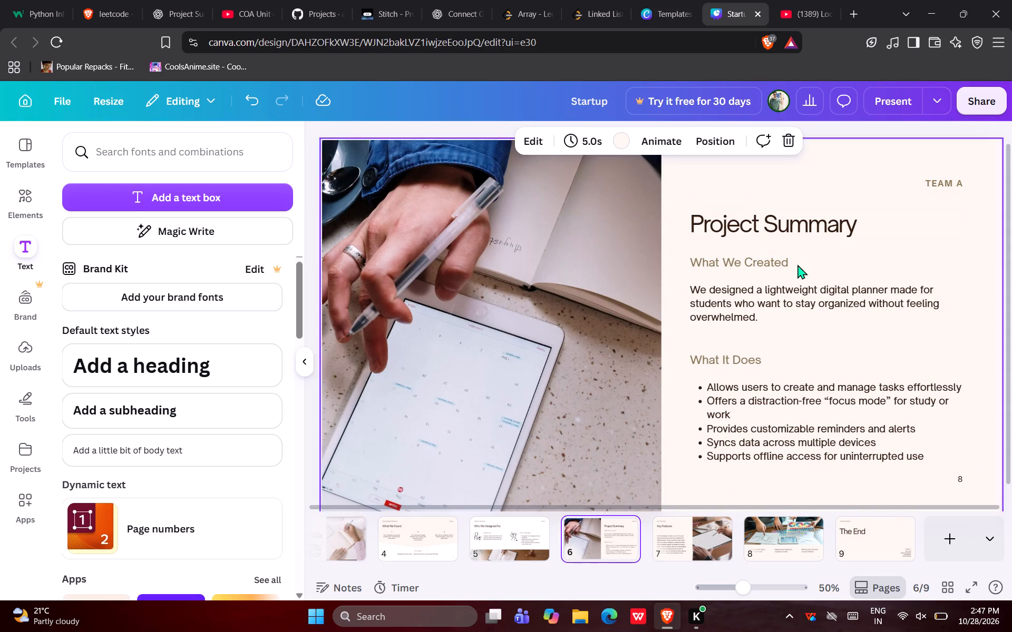
{"action": "left_click", "coordinate": [485, 544]}
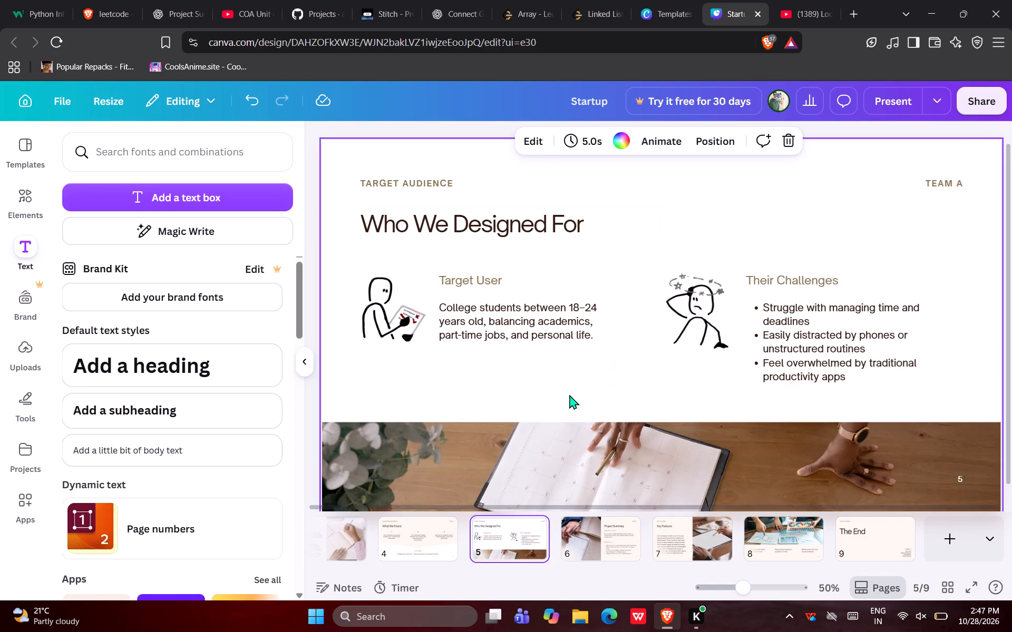
{"action": "left_click", "coordinate": [428, 522]}
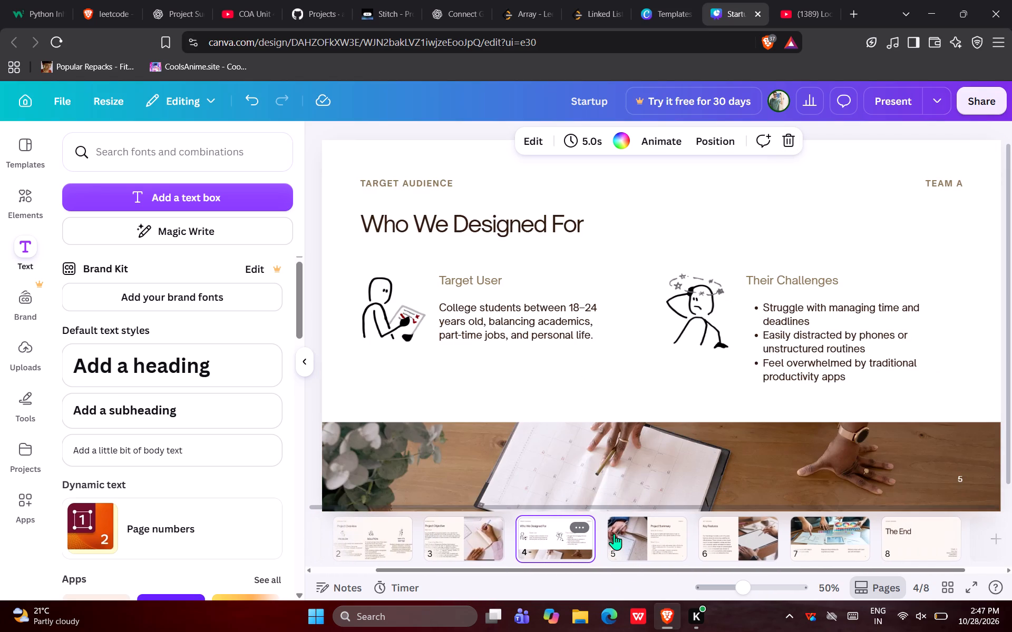
{"action": "scroll", "coordinate": [614, 534], "scroll_direction": "left", "scroll_amount": 1}
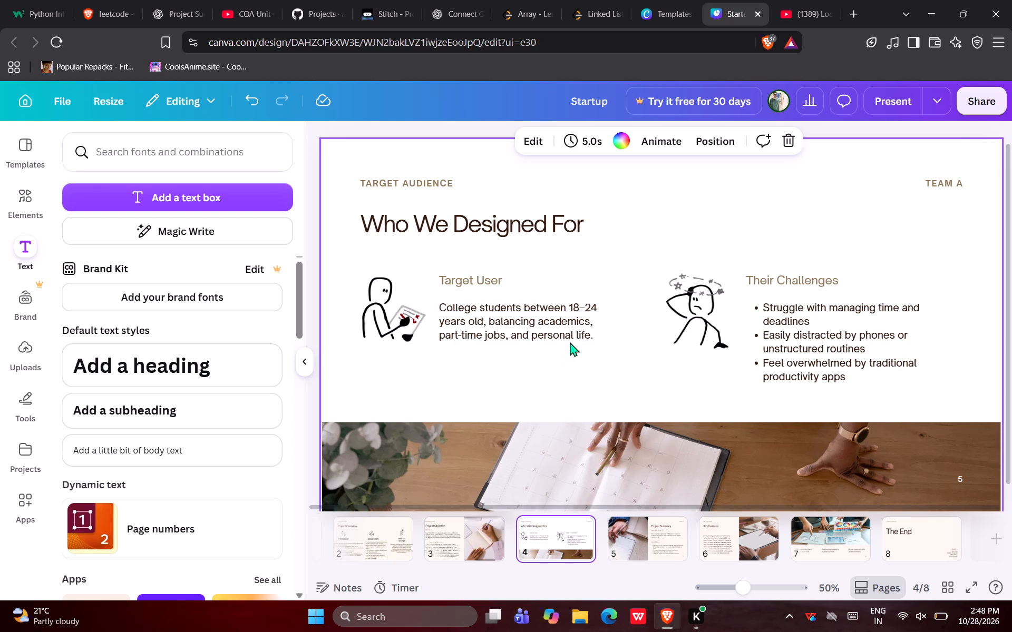
{"action": "left_click", "coordinate": [526, 333]}
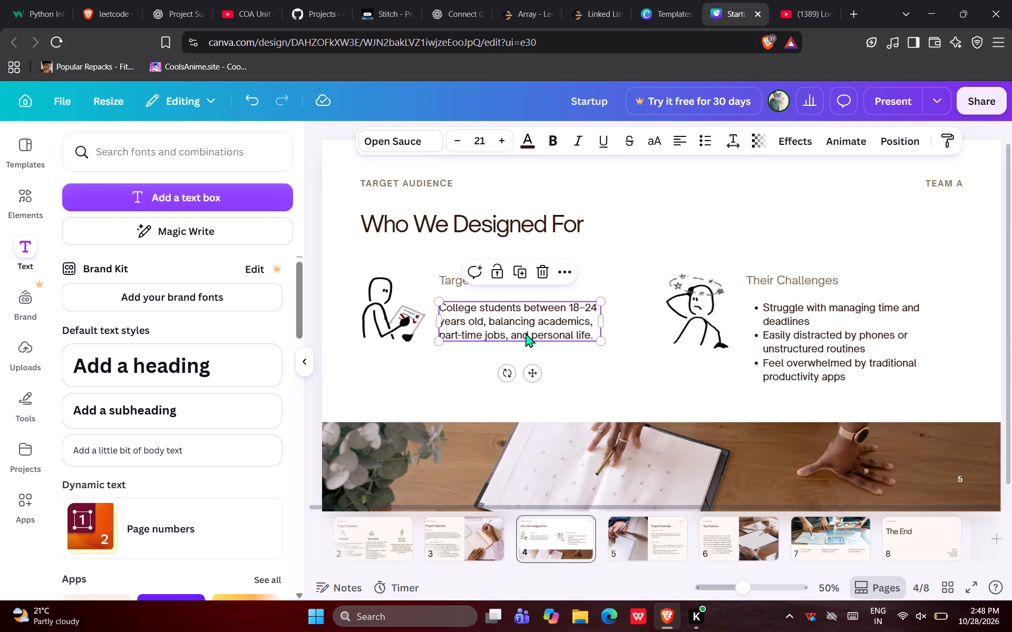
{"action": "double_click", "coordinate": [555, 322]}
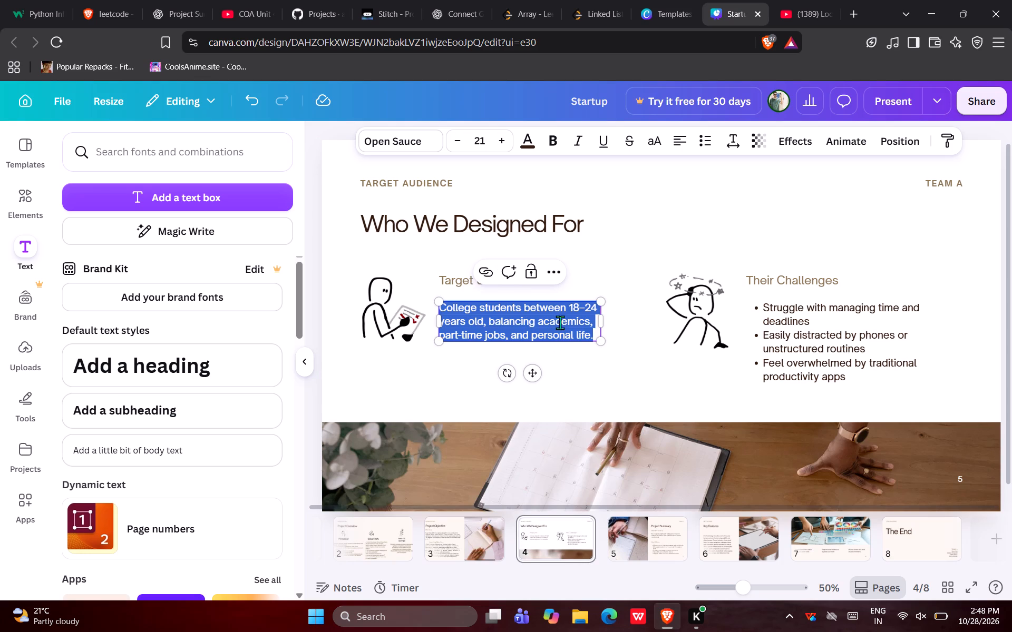
{"action": "left_click", "coordinate": [585, 332]}
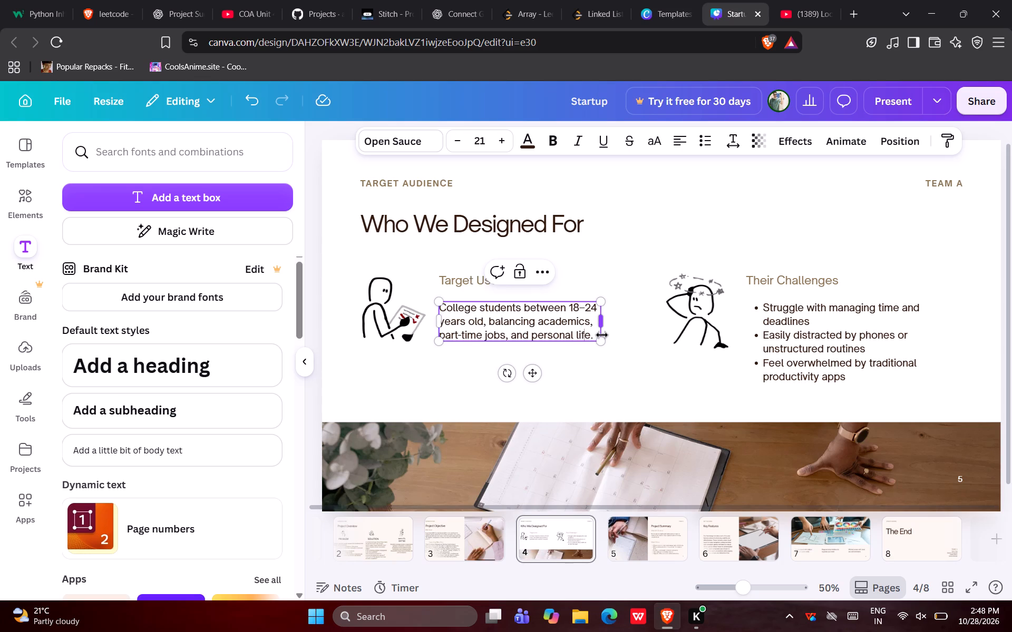
{"action": "key", "text": "Right"}
{"action": "key", "text": "BackSpace"}
{"action": "key", "text": "BackSpace"}
{"action": "key", "text": "BackSpace"}
{"action": "key", "text": "BackSpace"}
{"action": "key", "text": "BackSpace"}
{"action": "key", "text": "BackSpace"}
{"action": "key", "text": "BackSpace"}
{"action": "key", "text": "BackSpace"}
{"action": "key", "text": "BackSpace"}
{"action": "key", "text": "BackSpace"}
{"action": "key", "text": "BackSpace"}
{"action": "key", "text": "BackSpace"}
{"action": "key", "text": "BackSpace"}
{"action": "key", "text": "BackSpace"}
{"action": "key", "text": "BackSpace"}
{"action": "key", "text": "BackSpace"}
{"action": "key", "text": "BackSpace"}
{"action": "key", "text": "BackSpace"}
{"action": "key", "text": "BackSpace"}
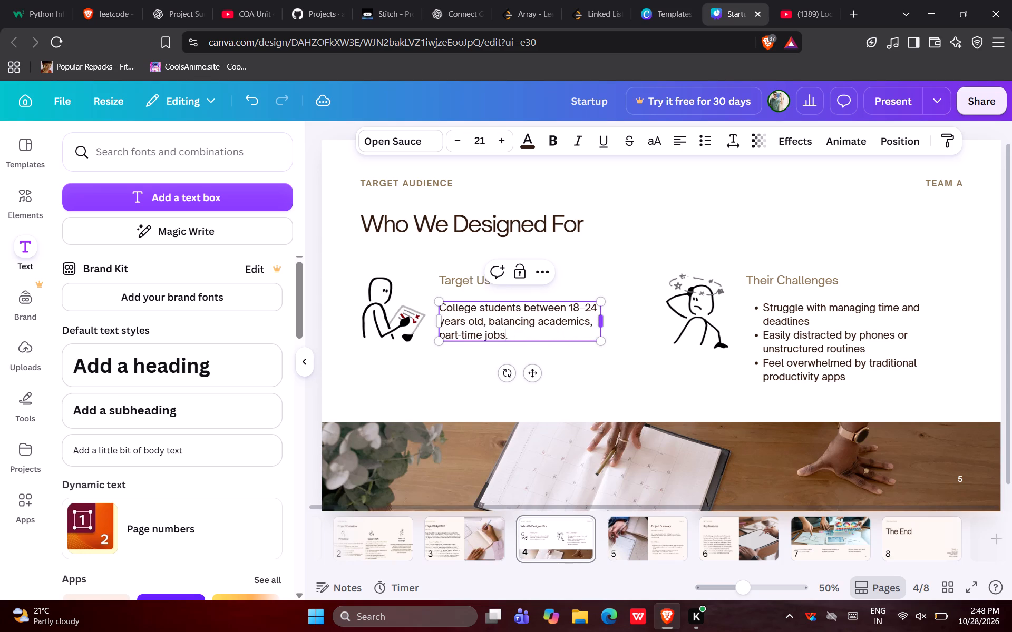
{"action": "key", "text": "BackSpace"}
{"action": "key", "text": "BackSpace"}
{"action": "key", "text": "BackSpace"}
{"action": "key", "text": "BackSpace"}
{"action": "key", "text": "BackSpace"}
{"action": "key", "text": "BackSpace"}
{"action": "key", "text": "BackSpace"}
{"action": "key", "text": "BackSpace"}
{"action": "key", "text": "BackSpace"}
{"action": "key", "text": "BackSpace"}
{"action": "key", "text": "BackSpace"}
{"action": "key", "text": "BackSpace"}
{"action": "key", "text": "BackSpace"}
{"action": "key", "text": "BackSpace"}
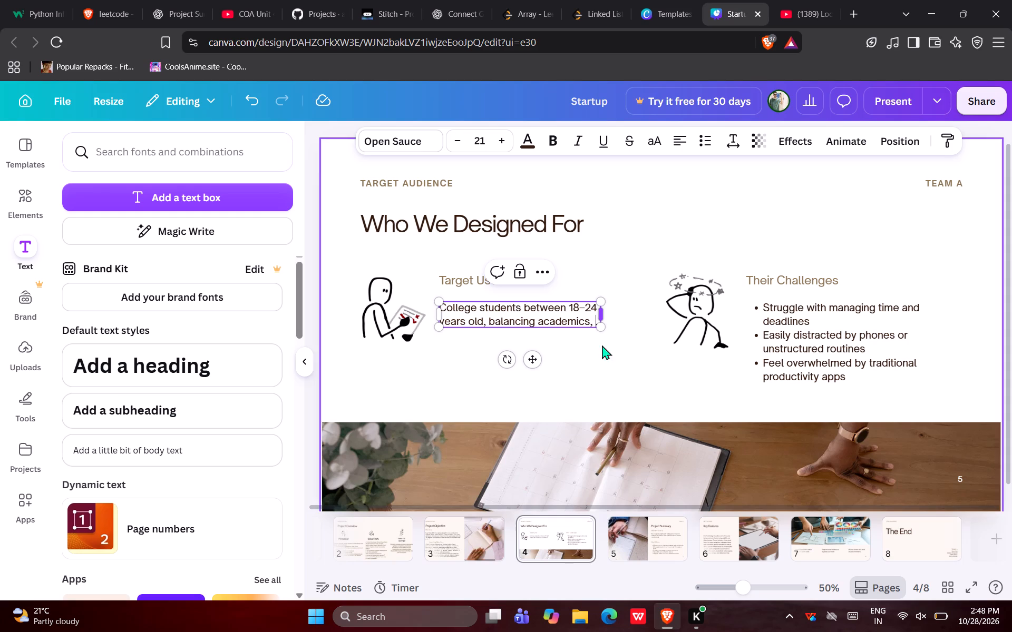
{"action": "type", "text": "ad"}
{"action": "key", "text": "BackSpace"}
{"action": "type", "text": "nd there s"}
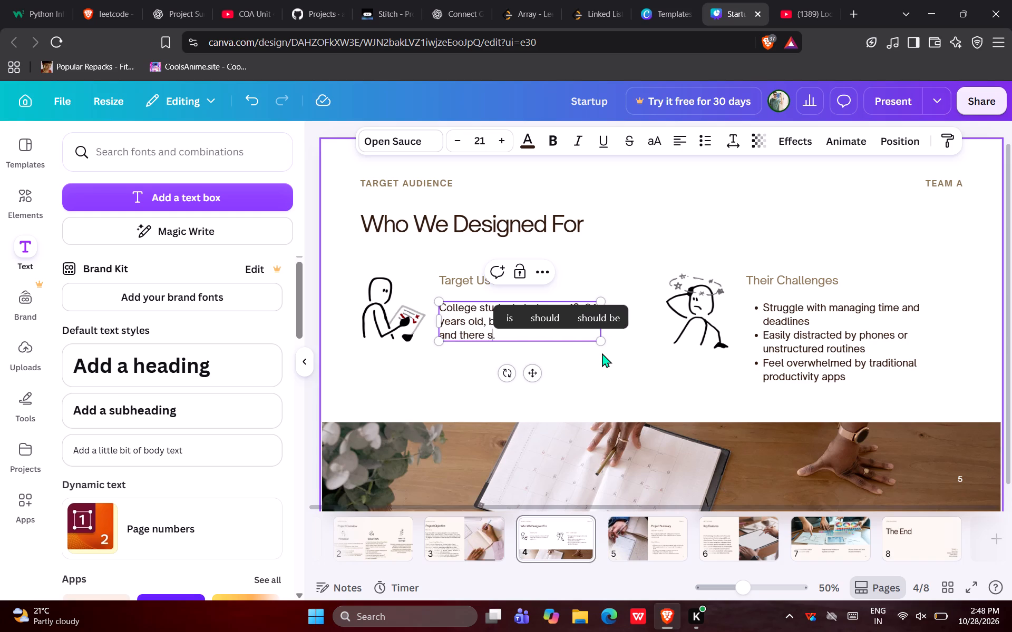
{"action": "type", "text": "sheduel"}
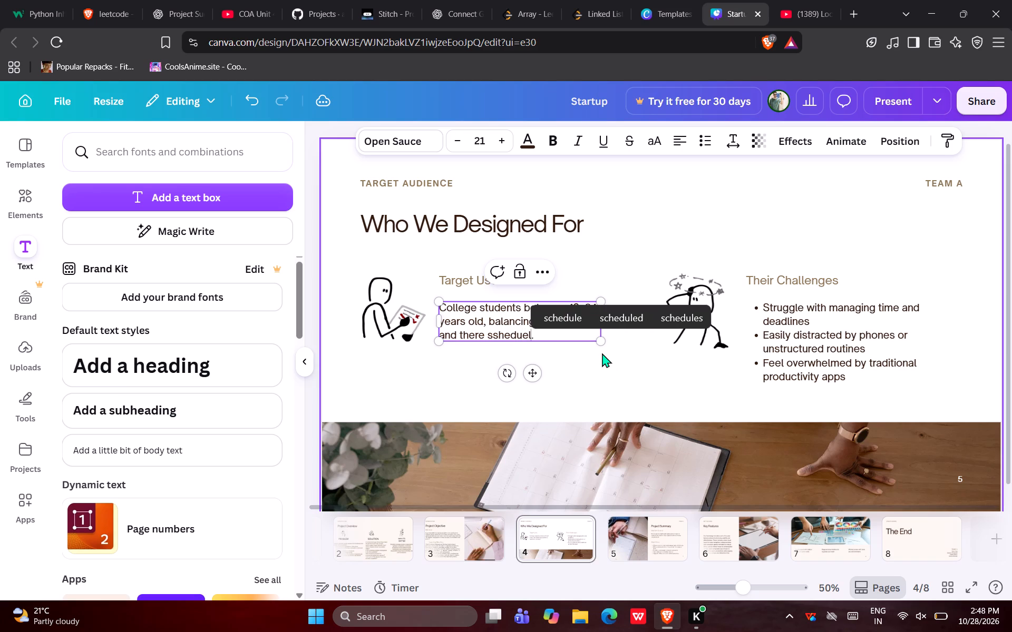
{"action": "key", "text": "BackSpace"}
{"action": "key", "text": "BackSpace"}
{"action": "key", "text": "BackSpace"}
{"action": "key", "text": "BackSpace"}
{"action": "key", "text": "BackSpace"}
{"action": "key", "text": "BackSpace"}
{"action": "key", "text": "BackSpace"}
{"action": "key", "text": "BackSpace"}
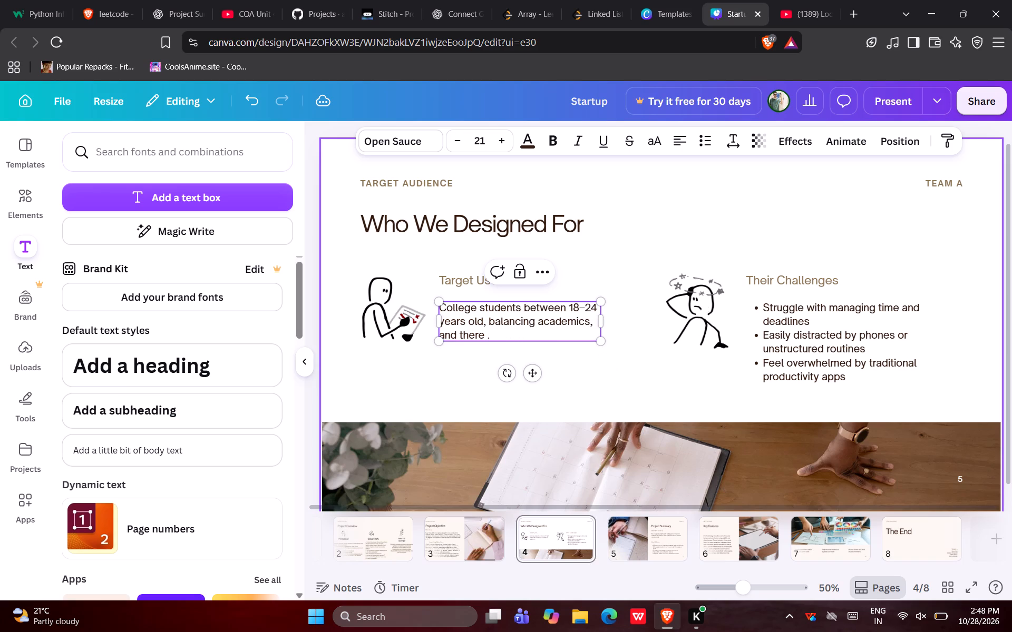
{"action": "type", "text": "sheduel"}
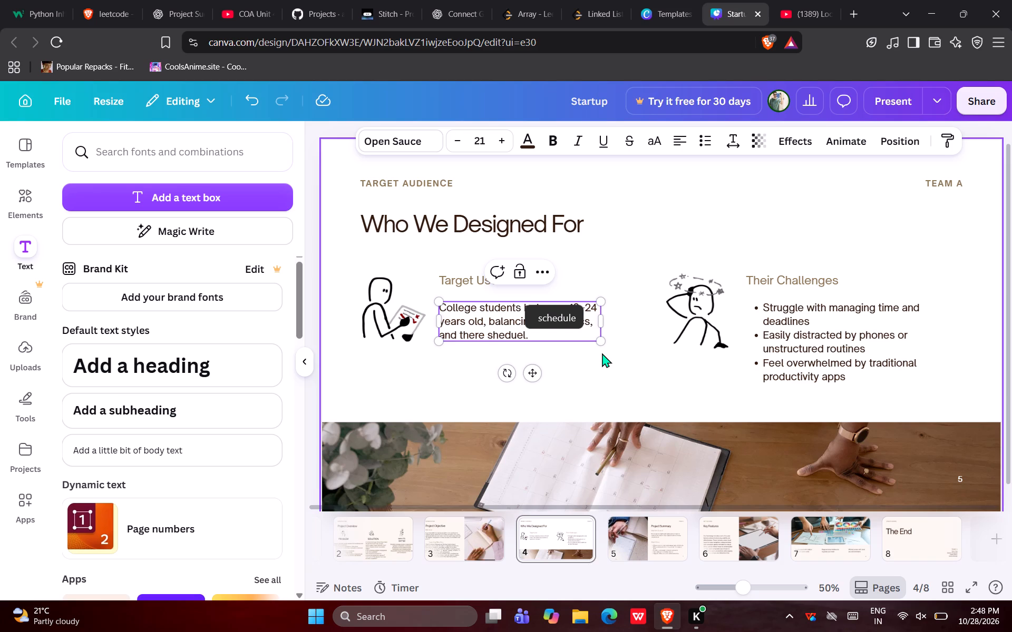
{"action": "key", "text": "space"}
{"action": "type", "text": "fr"}
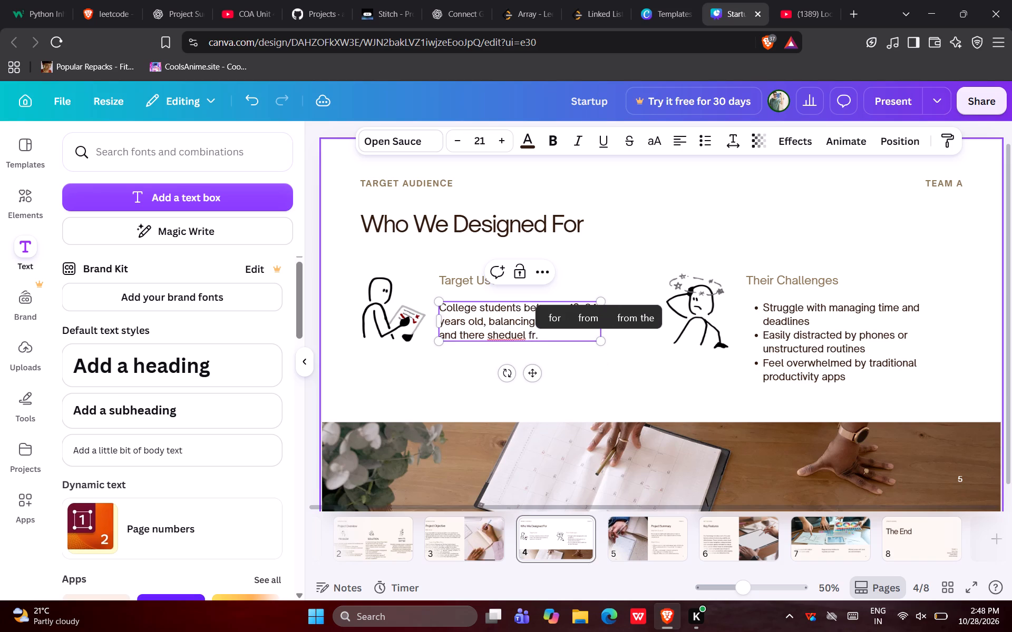
{"action": "key", "text": "BackSpace"}
{"action": "type", "text": "or"}
{"action": "key", "text": "space"}
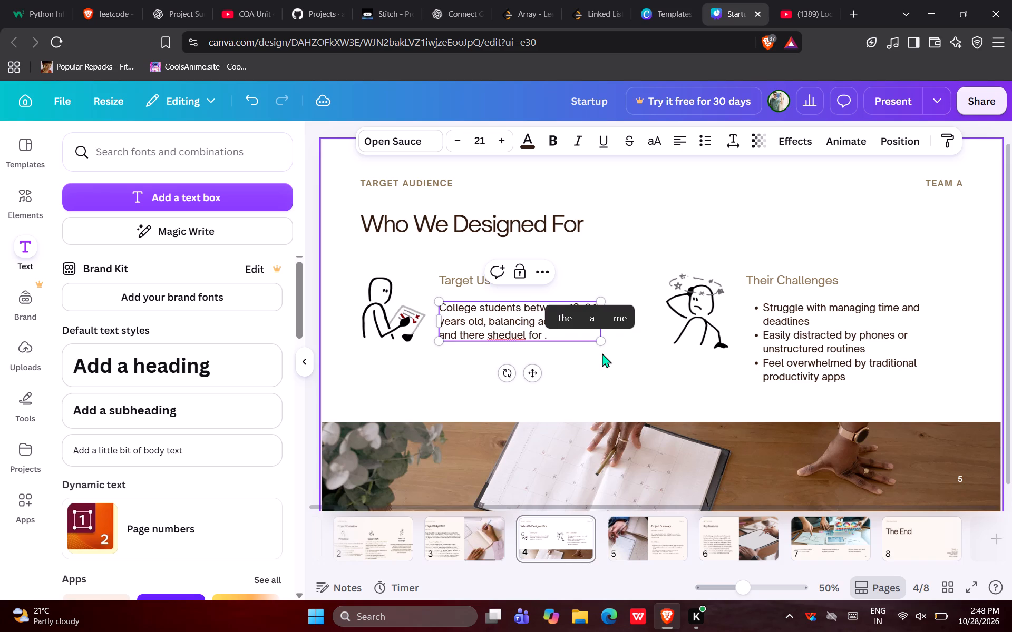
{"action": "type", "text": "good future perspective"}
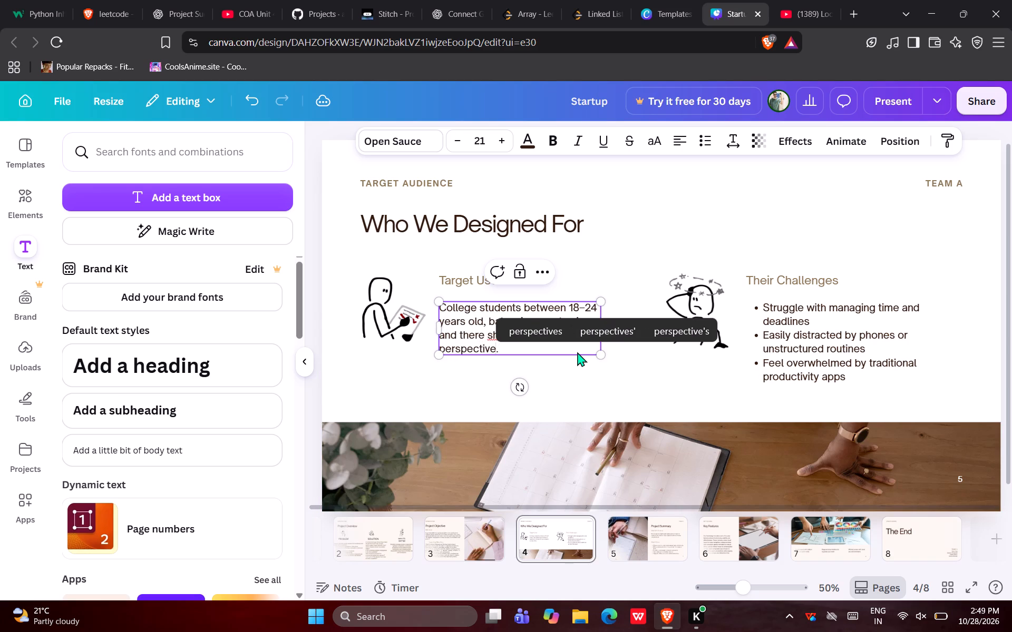
{"action": "left_click", "coordinate": [581, 365]}
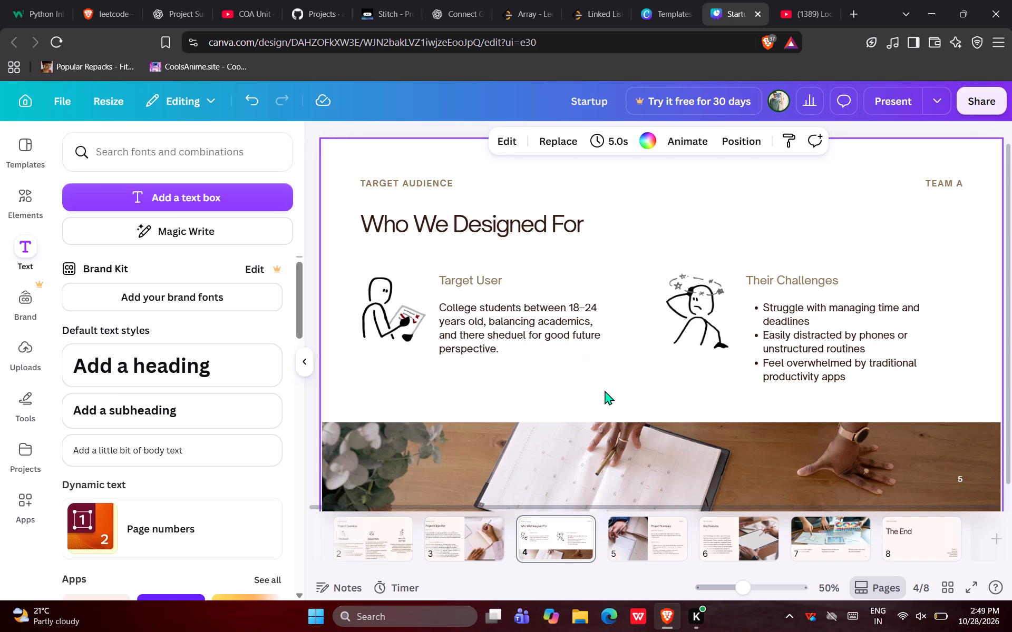
Insert "and school students" after "College students" in the Target User description.
{"action": "left_click", "coordinate": [507, 307]}
{"action": "left_click", "coordinate": [519, 304]}
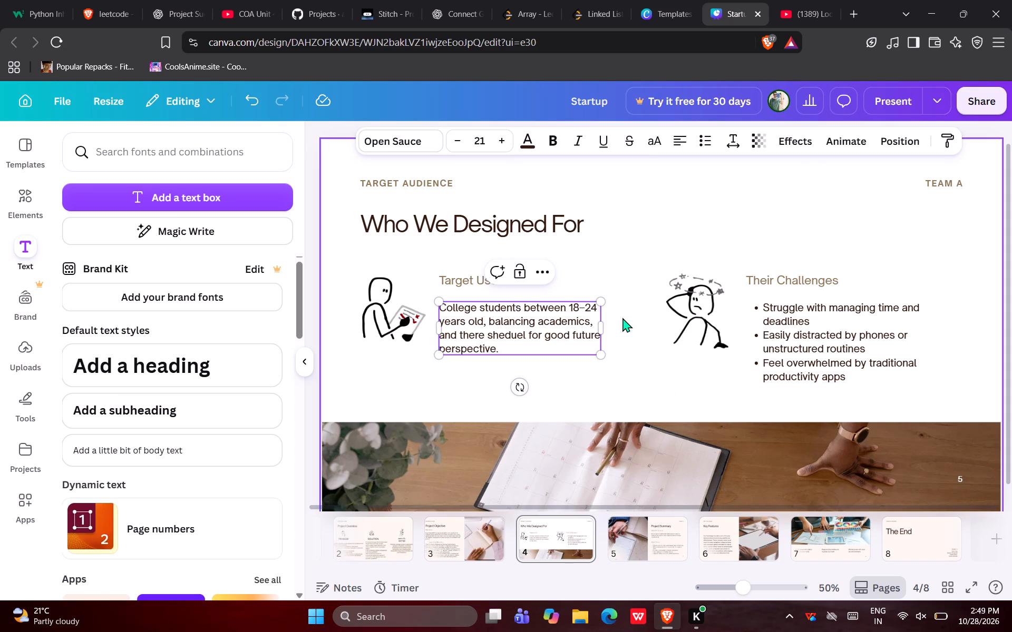
{"action": "key", "text": "Right"}
{"action": "key", "text": "space"}
{"action": "type", "text": "and"}
{"action": "key", "text": "space"}
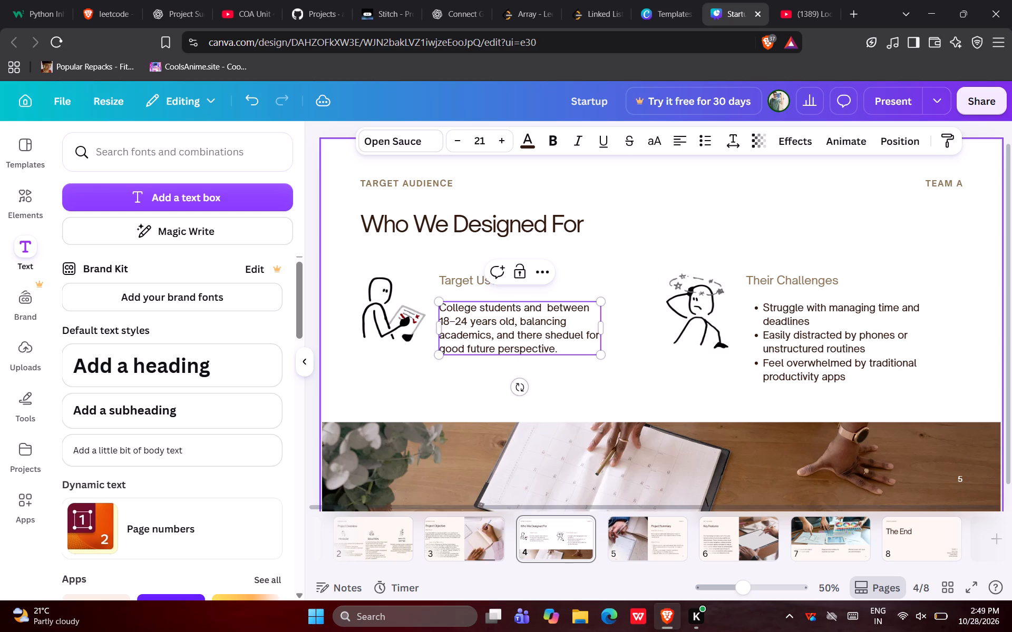
{"action": "type", "text": "school"}
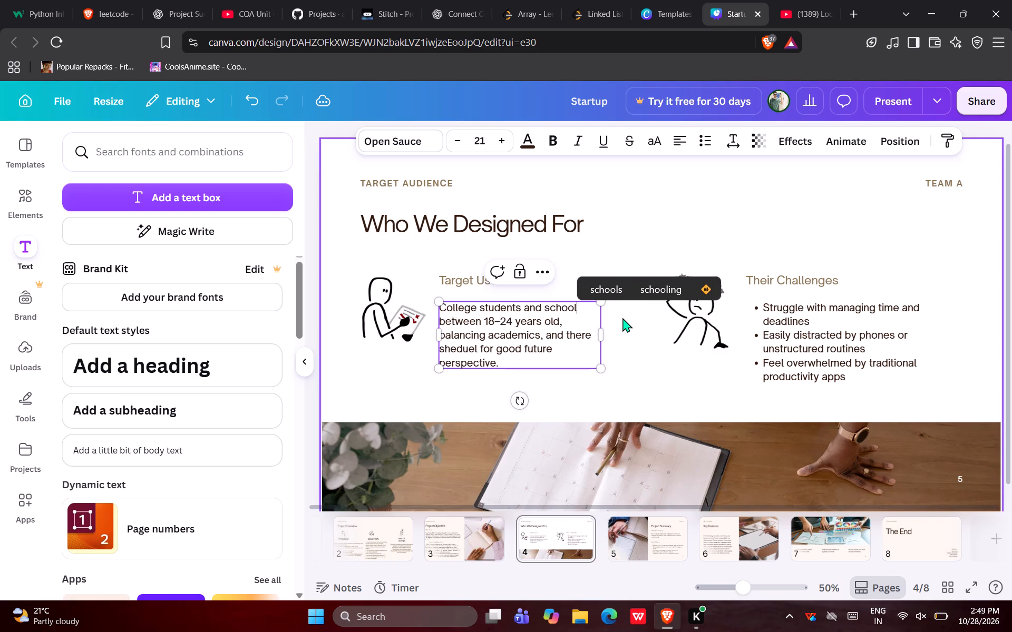
{"action": "key", "text": "space"}
{"action": "type", "text": "s"}
{"action": "type", "text": "tudent"}
{"action": "key", "text": "s"}
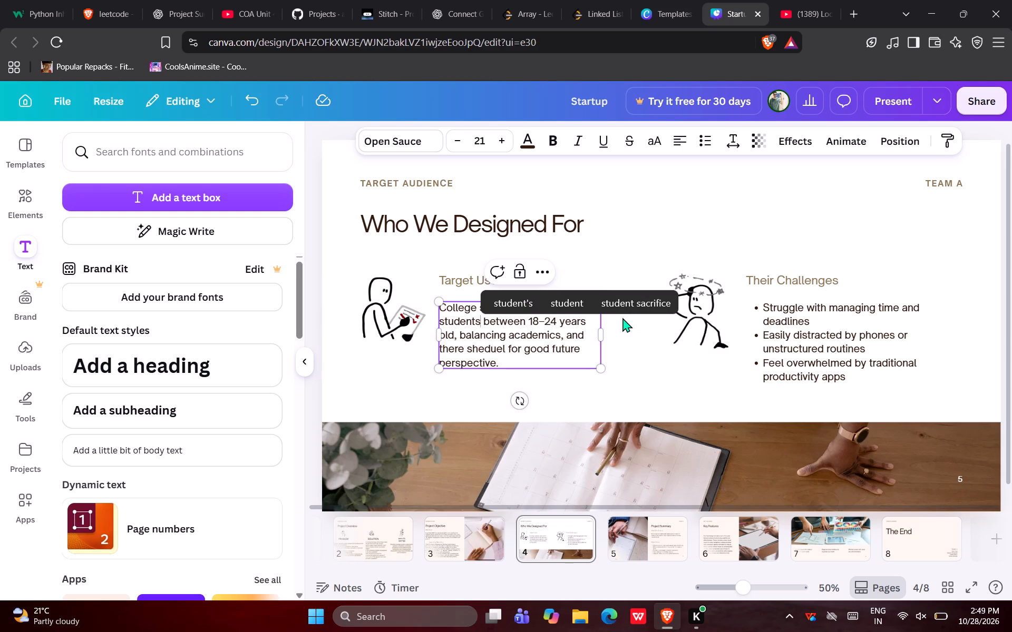
{"action": "left_click", "coordinate": [655, 353]}
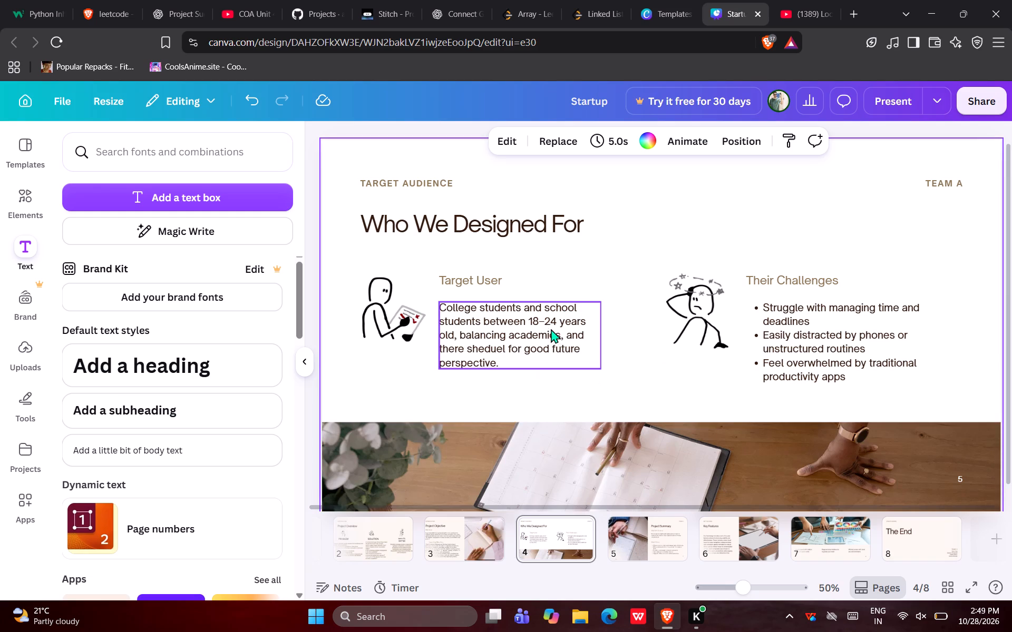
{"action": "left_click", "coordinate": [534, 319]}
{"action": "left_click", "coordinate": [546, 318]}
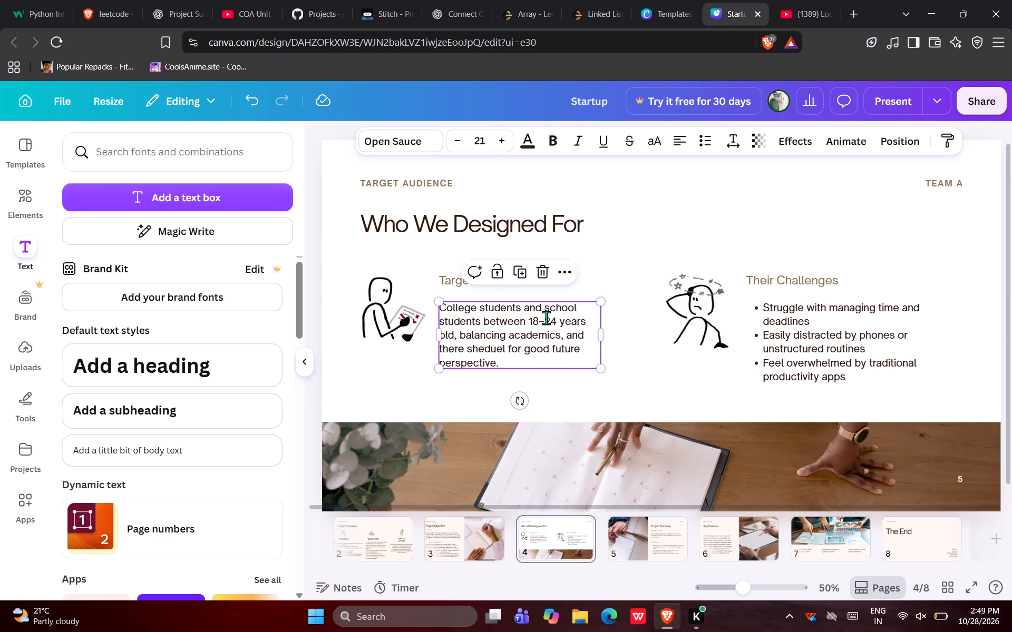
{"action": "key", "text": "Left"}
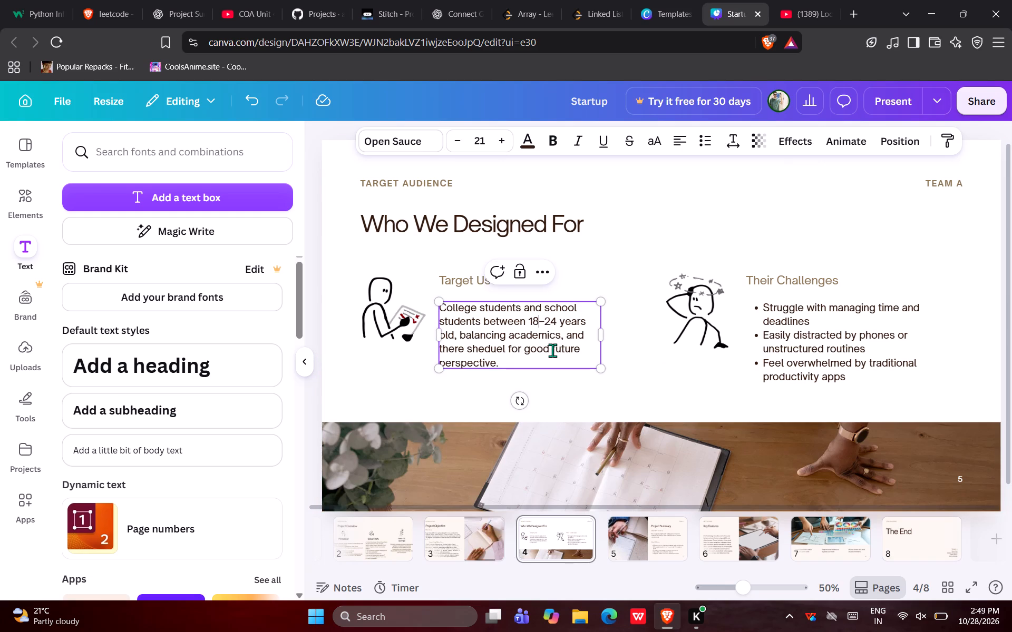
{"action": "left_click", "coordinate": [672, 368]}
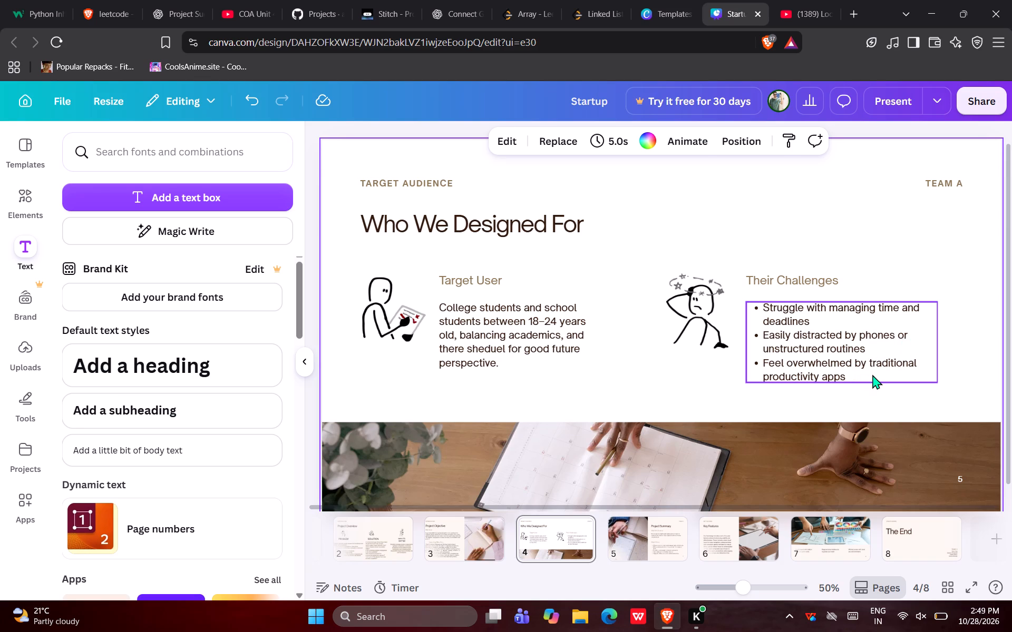
Replace the third bullet under "Their Challenges" with "Not a particular roadmap and guid for what they do".
{"action": "left_click", "coordinate": [872, 374]}
{"action": "left_click", "coordinate": [844, 374]}
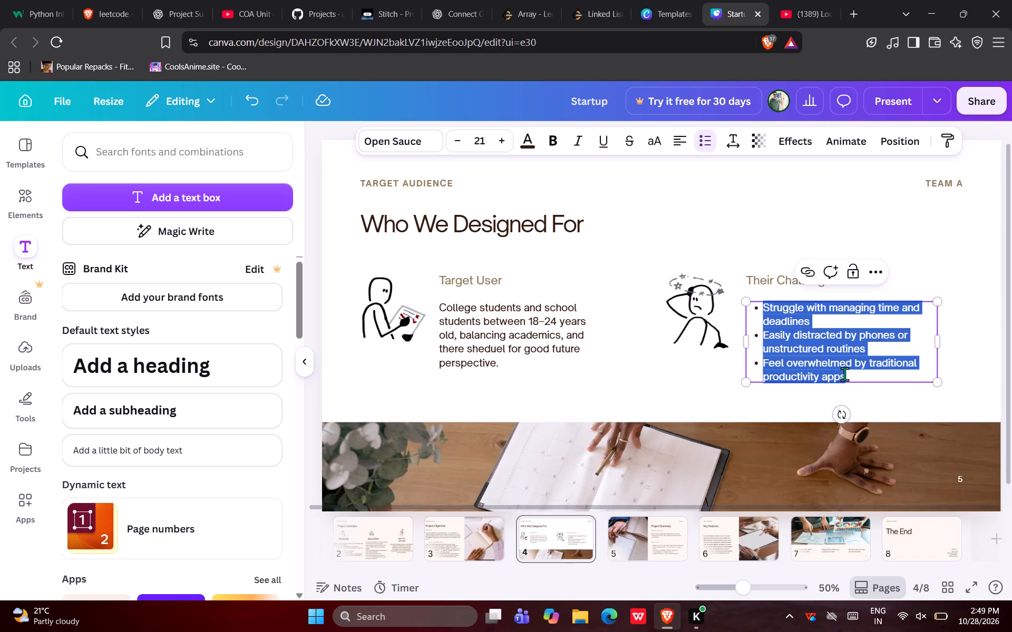
{"action": "left_click", "coordinate": [863, 370]}
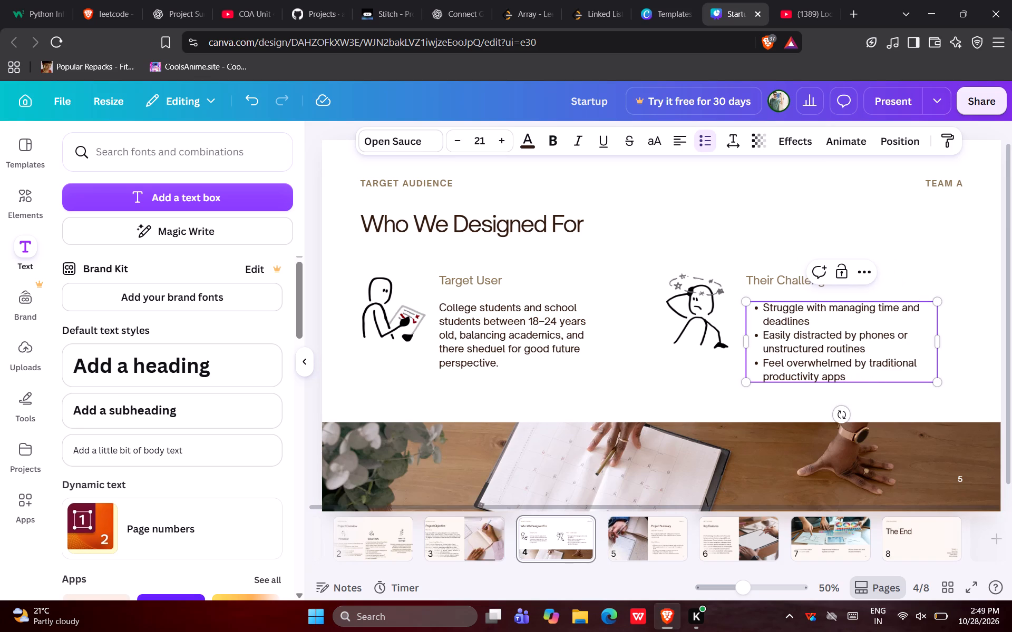
{"action": "key", "text": "BackSpace"}
{"action": "key", "text": "BackSpace"}
{"action": "key", "text": "BackSpace"}
{"action": "key", "text": "BackSpace"}
{"action": "key", "text": "BackSpace"}
{"action": "key", "text": "BackSpace"}
{"action": "key", "text": "BackSpace"}
{"action": "key", "text": "BackSpace"}
{"action": "key", "text": "BackSpace"}
{"action": "key", "text": "BackSpace"}
{"action": "key", "text": "BackSpace"}
{"action": "key", "text": "BackSpace"}
{"action": "key", "text": "BackSpace"}
{"action": "key", "text": "BackSpace"}
{"action": "key", "text": "BackSpace"}
{"action": "key", "text": "BackSpace"}
{"action": "key", "text": "BackSpace"}
{"action": "key", "text": "BackSpace"}
{"action": "key", "text": "BackSpace"}
{"action": "key", "text": "BackSpace"}
{"action": "key", "text": "BackSpace"}
{"action": "key", "text": "BackSpace"}
{"action": "key", "text": "BackSpace"}
{"action": "key", "text": "BackSpace"}
{"action": "key", "text": "BackSpace"}
{"action": "key", "text": "BackSpace"}
{"action": "key", "text": "BackSpace"}
{"action": "key", "text": "BackSpace"}
{"action": "key", "text": "BackSpace"}
{"action": "key", "text": "BackSpace"}
{"action": "key", "text": "BackSpace"}
{"action": "key", "text": "BackSpace"}
{"action": "key", "text": "BackSpace"}
{"action": "key", "text": "BackSpace"}
{"action": "key", "text": "BackSpace"}
{"action": "key", "text": "BackSpace"}
{"action": "key", "text": "BackSpace"}
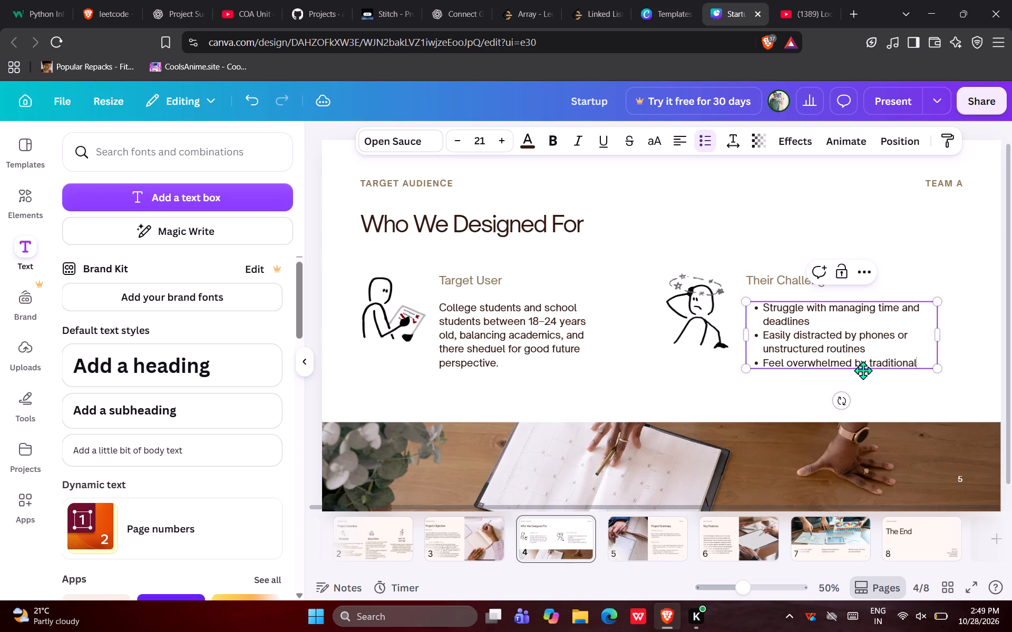
{"action": "key", "text": "BackSpace"}
{"action": "key", "text": "BackSpace"}
{"action": "key", "text": "BackSpace"}
{"action": "key", "text": "BackSpace"}
{"action": "key", "text": "BackSpace"}
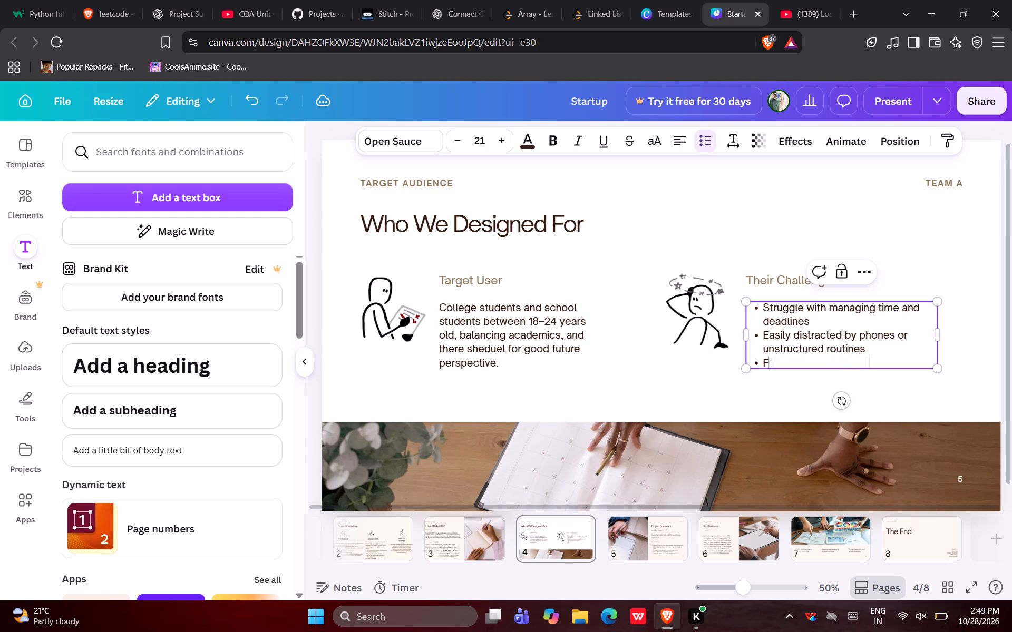
{"action": "key", "text": "BackSpace"}
{"action": "type", "text": "not a"}
{"action": "key", "text": "space"}
{"action": "key", "text": "BackSpace"}
{"action": "key", "text": "BackSpace"}
{"action": "key", "text": "BackSpace"}
{"action": "key", "text": "BackSpace"}
{"action": "key", "text": "BackSpace"}
{"action": "key", "text": "BackSpace"}
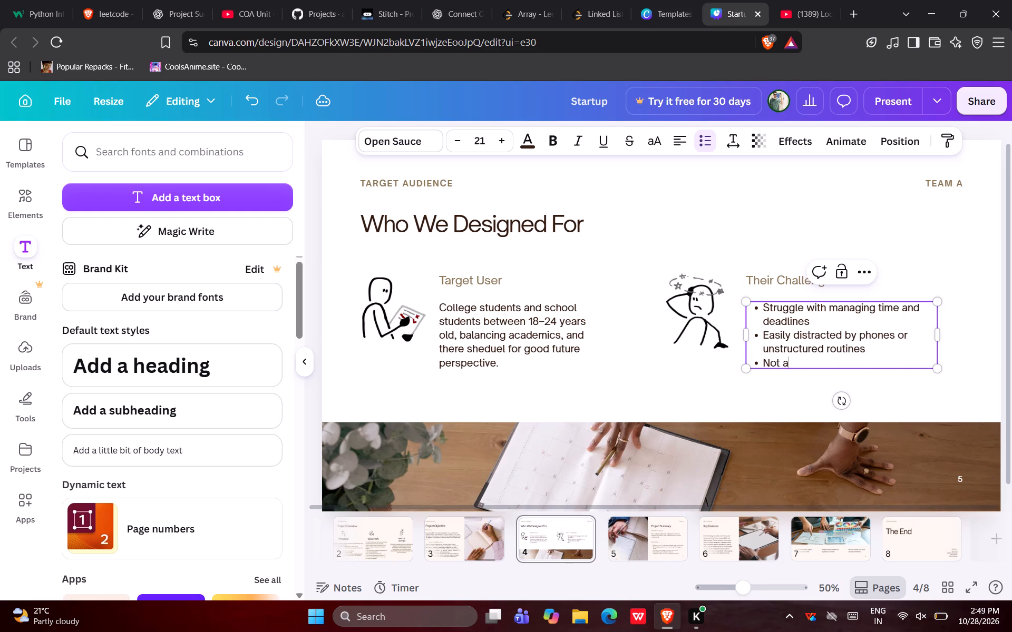
{"action": "key", "text": "space"}
{"action": "type", "text": "particular"}
{"action": "key", "text": "space"}
{"action": "type", "text": "road,a"}
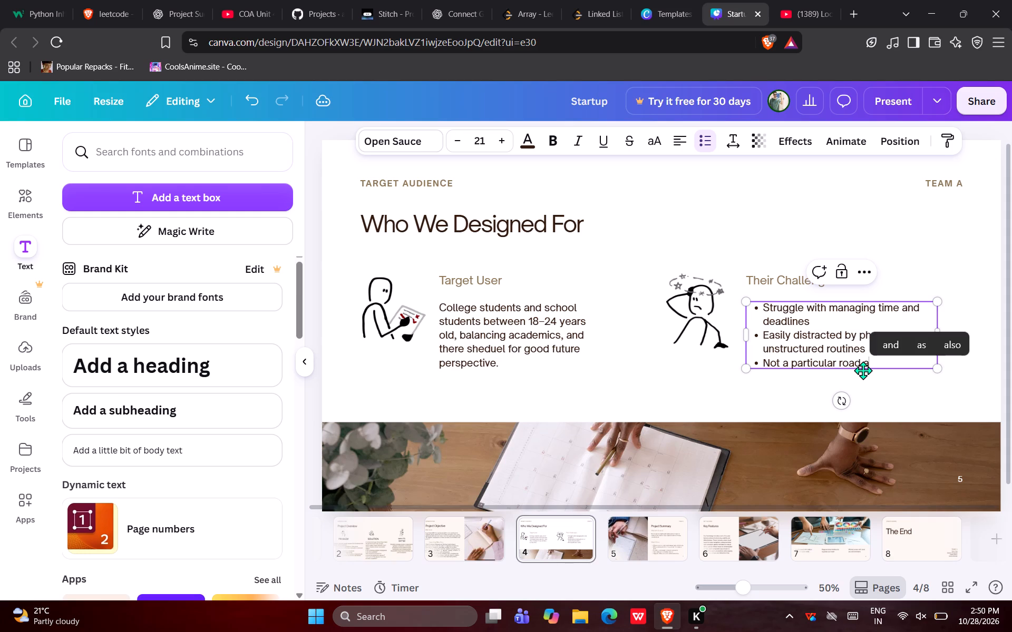
{"action": "key", "text": "BackSpace"}
{"action": "key", "text": "BackSpace"}
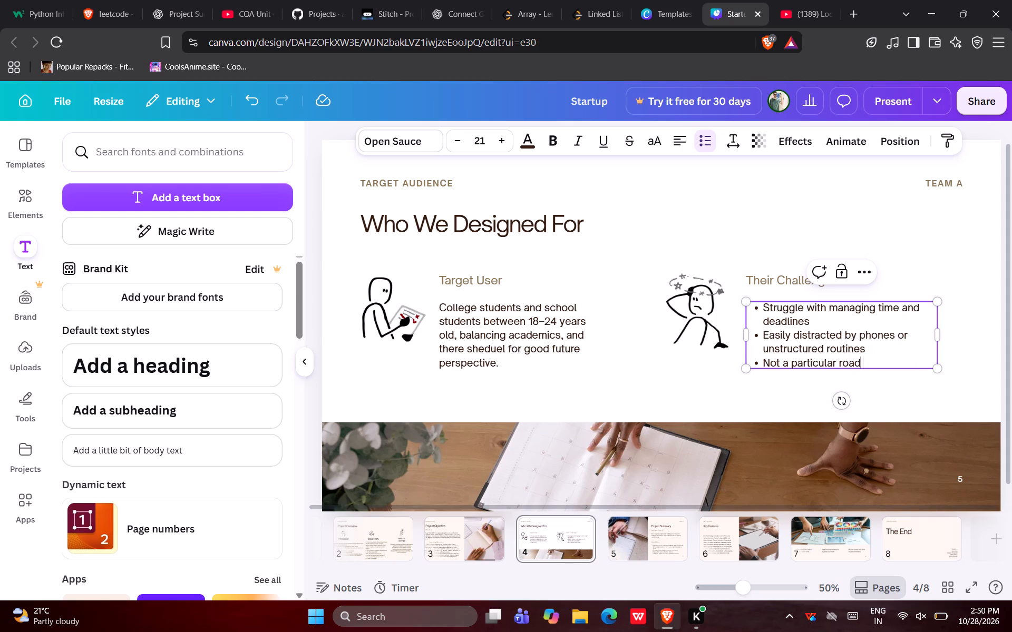
{"action": "type", "text": "map and guid"}
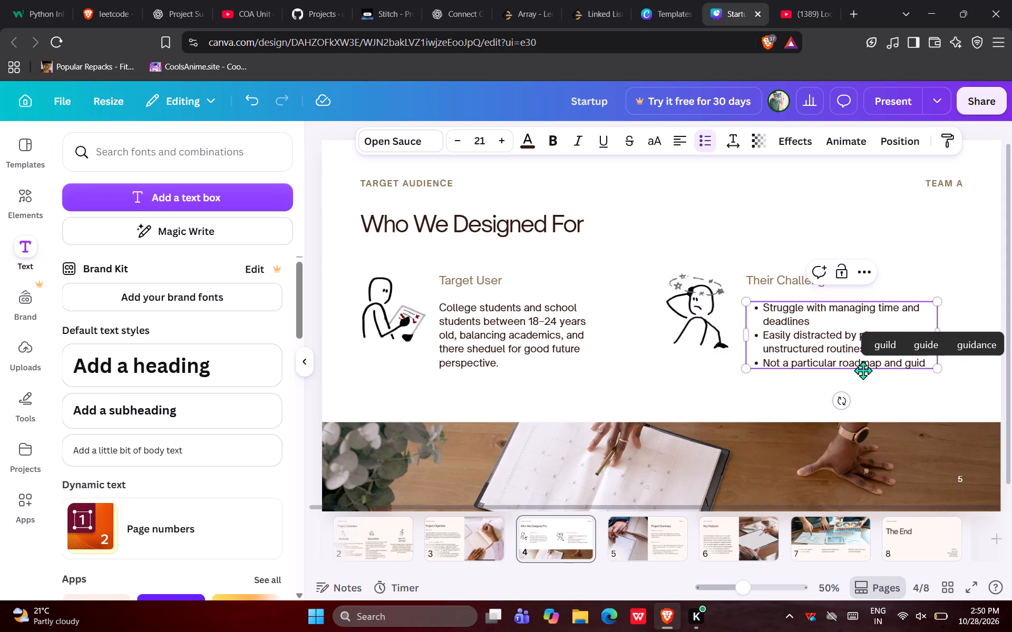
{"action": "key", "text": "space"}
{"action": "type", "text": "for"}
{"action": "key", "text": "space"}
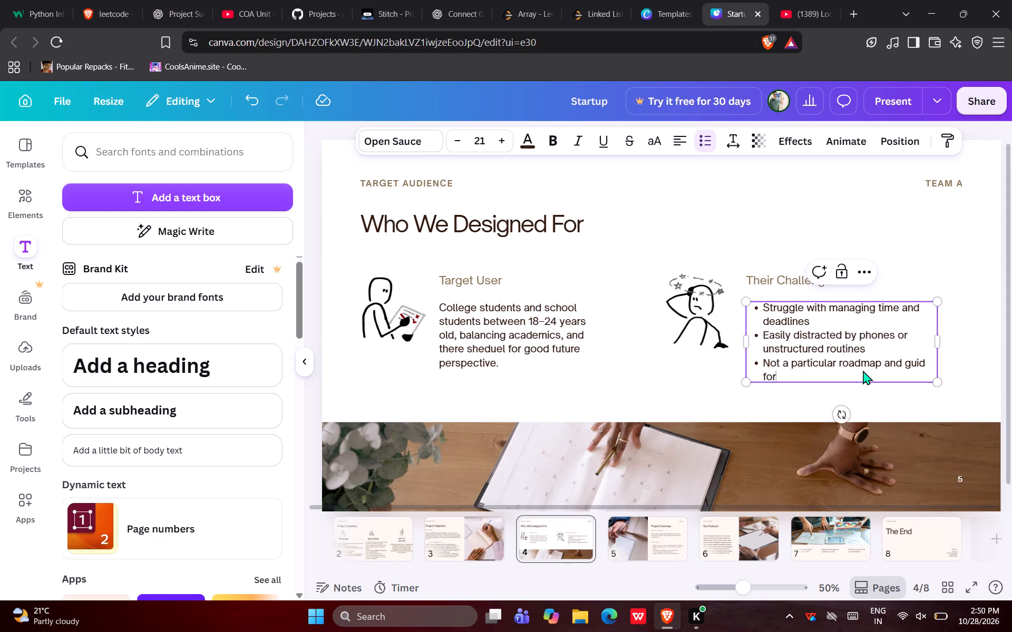
{"action": "type", "text": "what"}
{"action": "key", "text": "space"}
{"action": "type", "text": "they do"}
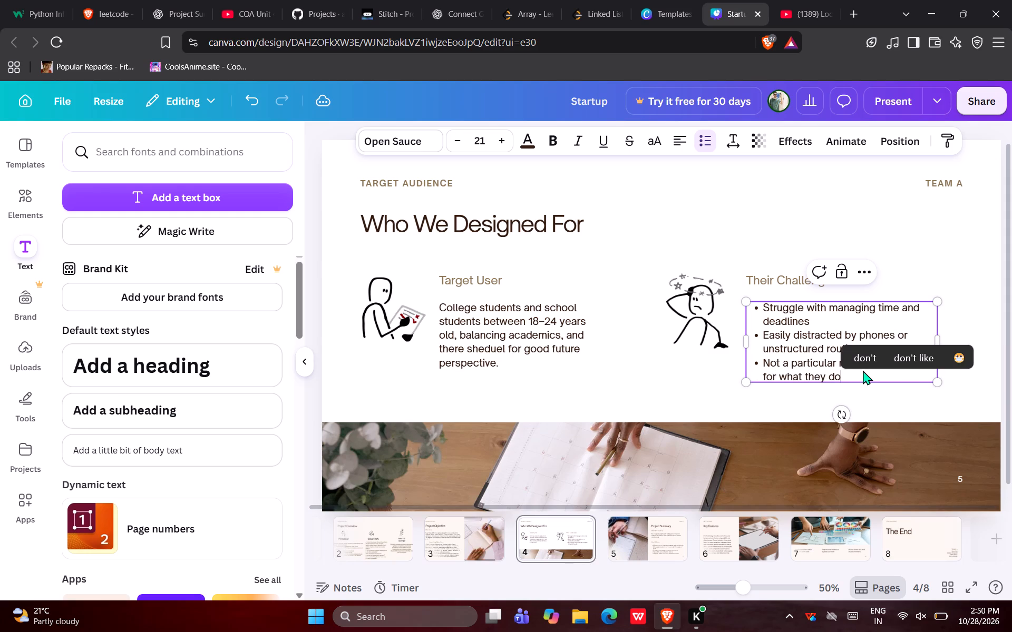
Add a fourth bullet under "Their Challenges" reading "Well calculated methods and approches for their exam and sem".
{"action": "key", "text": "shift+Return"}
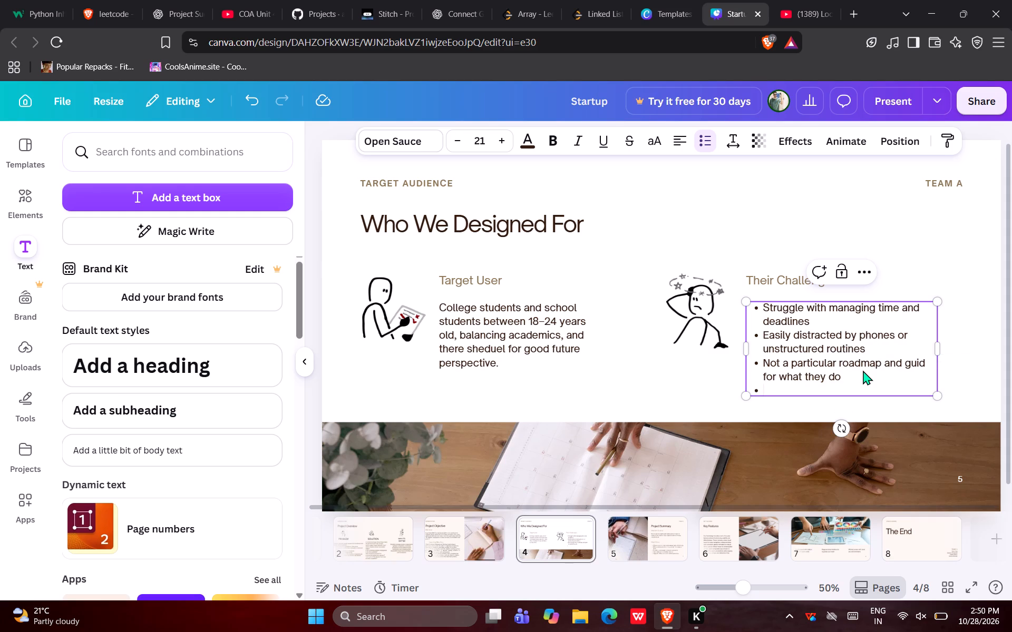
{"action": "type", "text": "calcaulated"}
{"action": "key", "text": "space"}
{"action": "key", "text": "BackSpace"}
{"action": "key", "text": "BackSpace"}
{"action": "key", "text": "BackSpace"}
{"action": "key", "text": "BackSpace"}
{"action": "key", "text": "BackSpace"}
{"action": "key", "text": "BackSpace"}
{"action": "key", "text": "BackSpace"}
{"action": "key", "text": "BackSpace"}
{"action": "key", "text": "BackSpace"}
{"action": "key", "text": "BackSpace"}
{"action": "key", "text": "BackSpace"}
{"action": "key", "text": "BackSpace"}
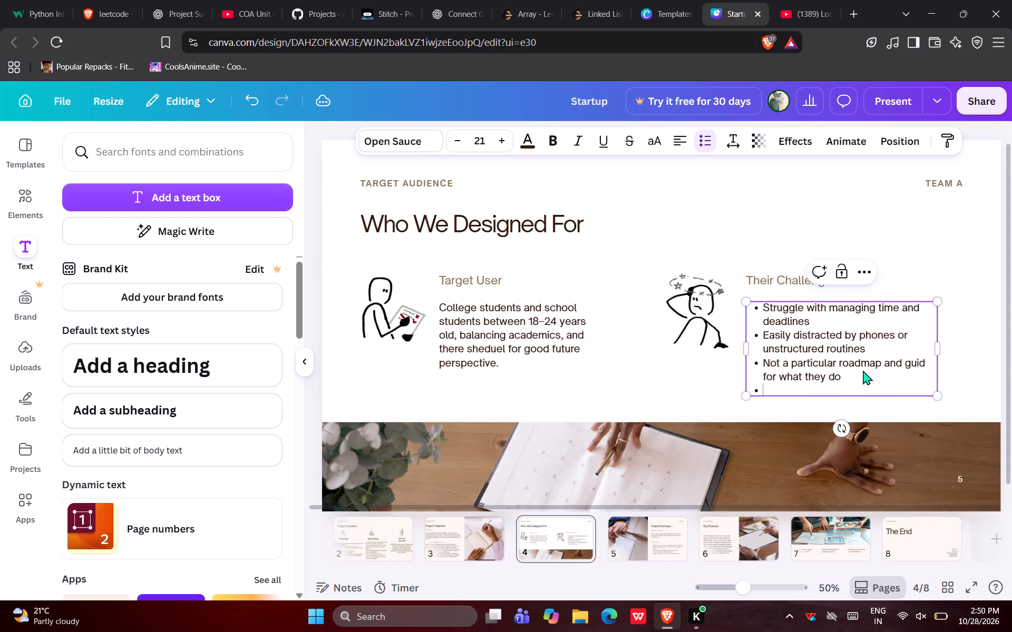
{"action": "type", "text": "well cal"}
{"action": "key", "text": "BackSpace"}
{"action": "key", "text": "BackSpace"}
{"action": "key", "text": "BackSpace"}
{"action": "key", "text": "BackSpace"}
{"action": "key", "text": "BackSpace"}
{"action": "key", "text": "BackSpace"}
{"action": "key", "text": "BackSpace"}
{"action": "key", "text": "BackSpace"}
{"action": "type", "text": "ell cal"}
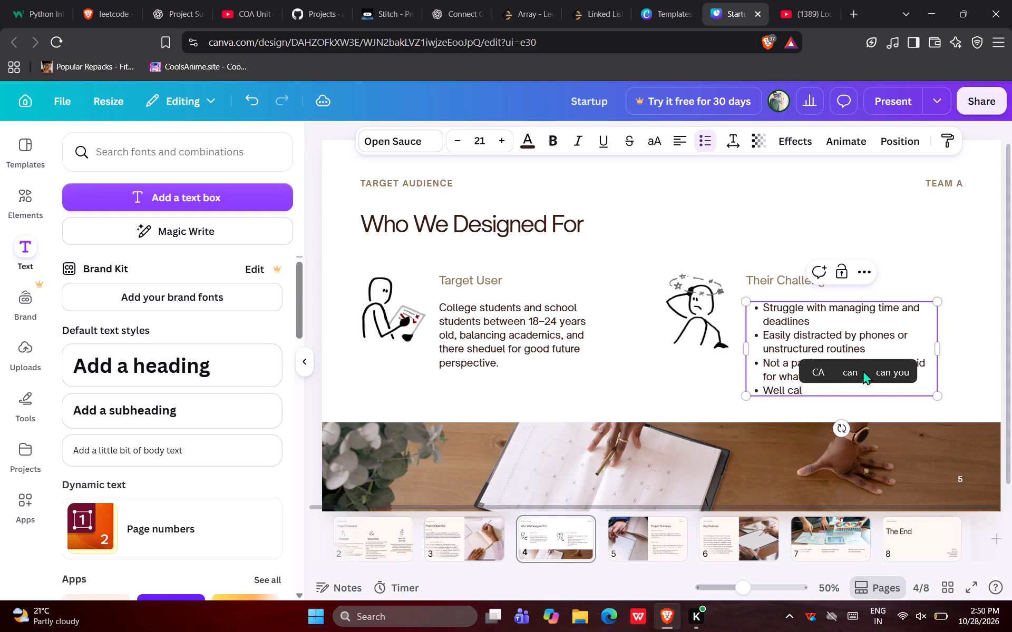
{"action": "type", "text": "cula"}
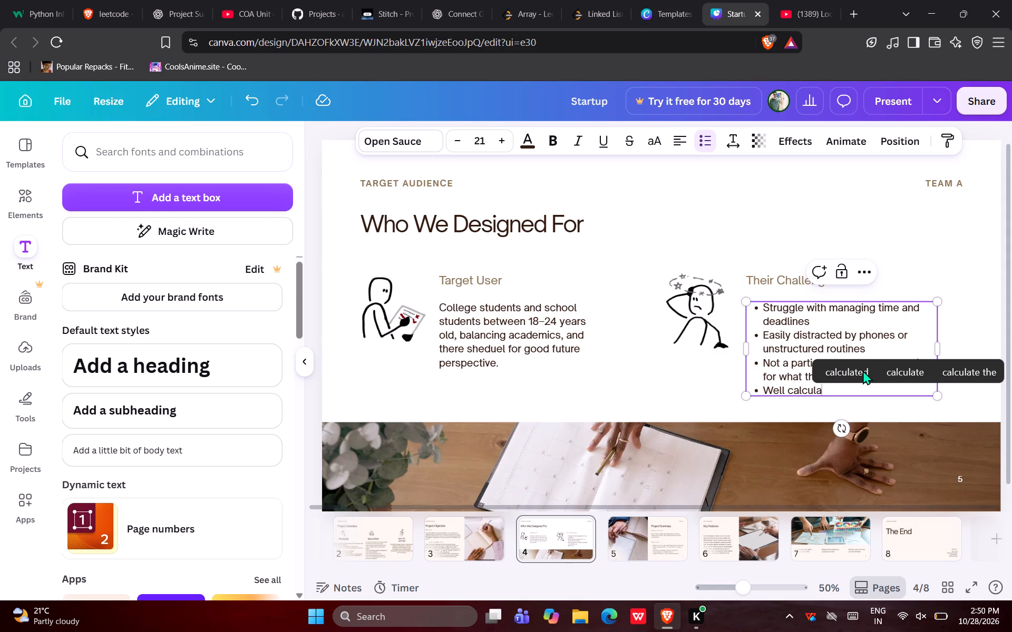
{"action": "type", "text": "ted"}
{"action": "key", "text": "space"}
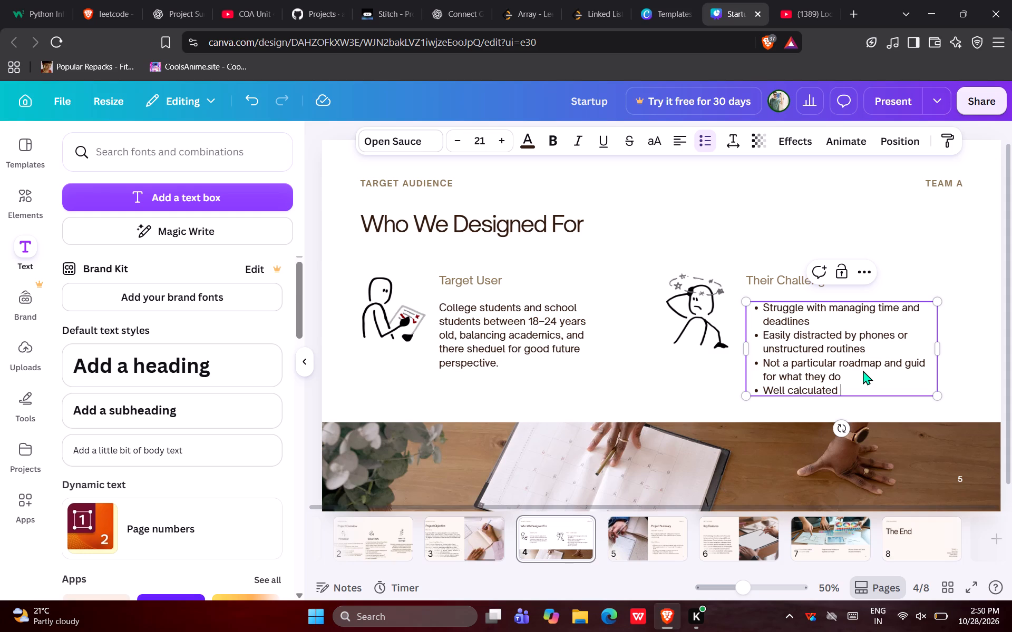
{"action": "type", "text": "methods and"}
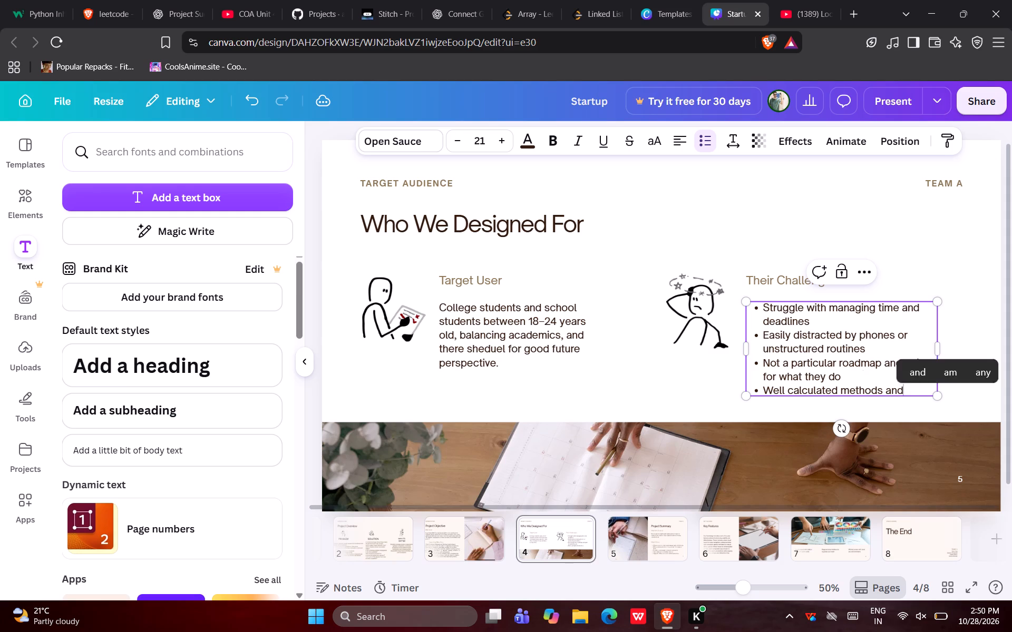
{"action": "key", "text": "space"}
{"action": "type", "text": "appro"}
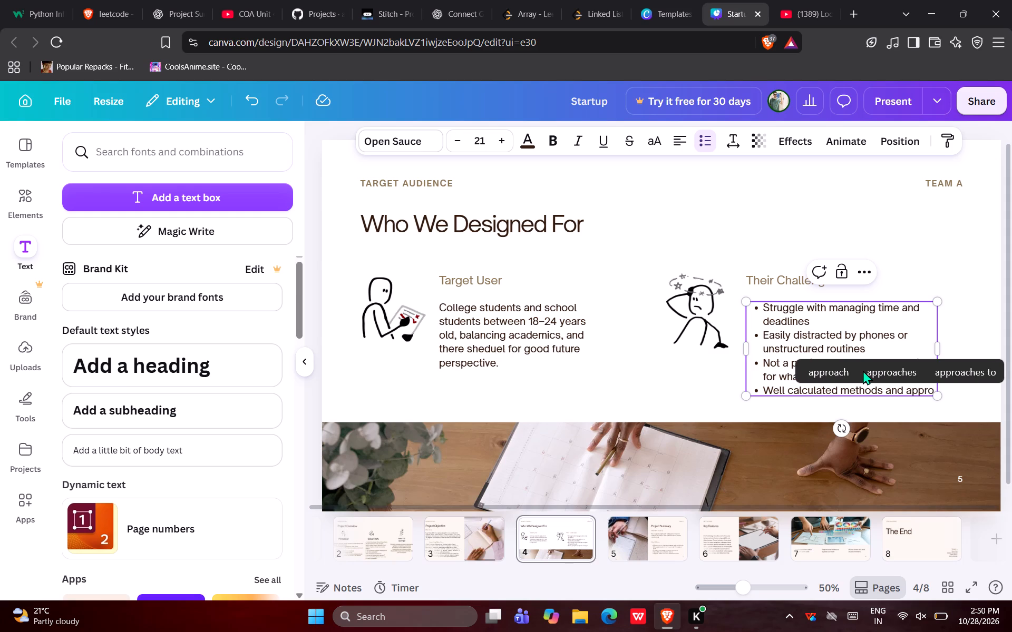
{"action": "type", "text": "ches for"}
{"action": "key", "text": "space"}
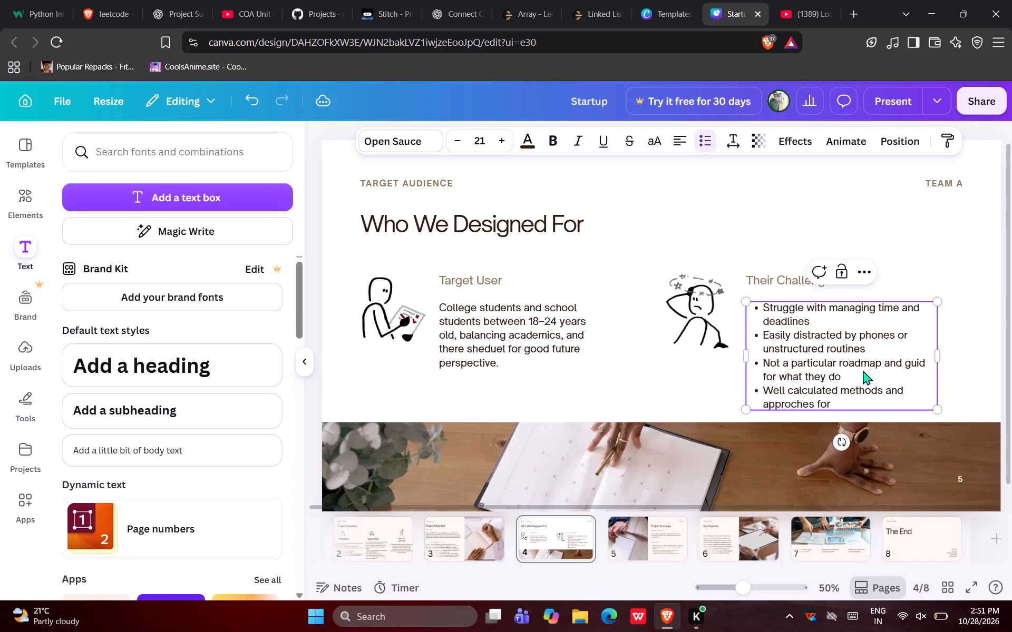
{"action": "type", "text": "ther"}
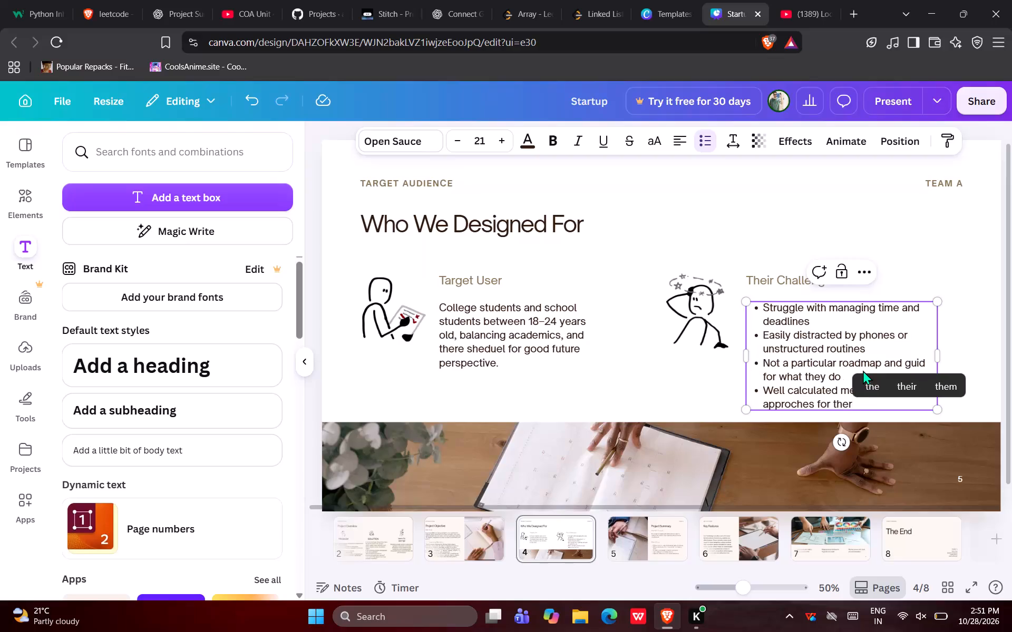
{"action": "key", "text": "BackSpace"}
{"action": "key", "text": "BackSpace"}
{"action": "key", "text": "i"}
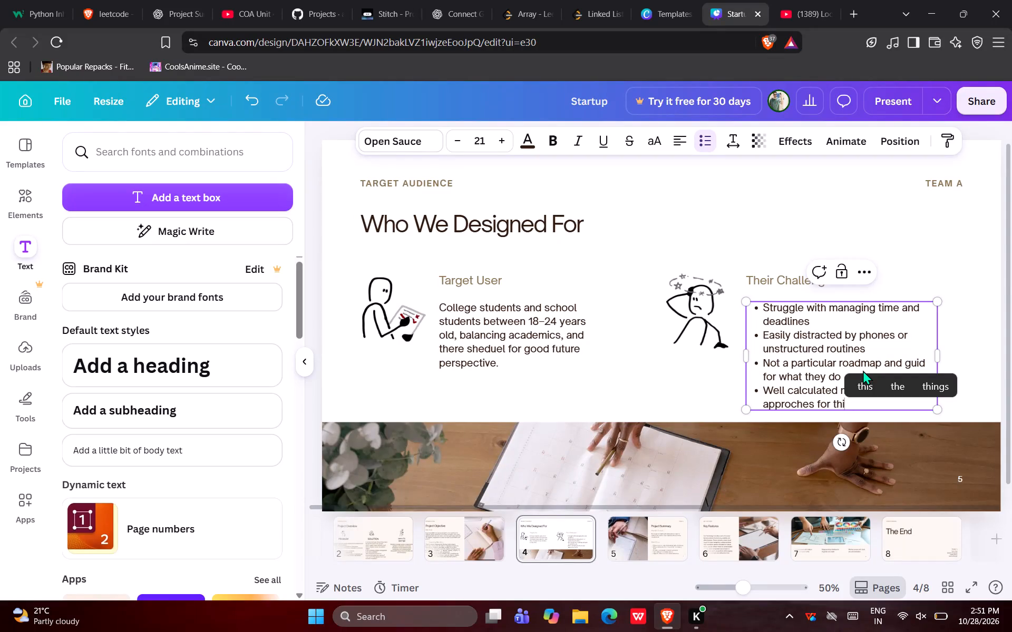
{"action": "key", "text": "BackSpace"}
{"action": "type", "text": "eir exam and sem"}
{"action": "left_click", "coordinate": [961, 208]}
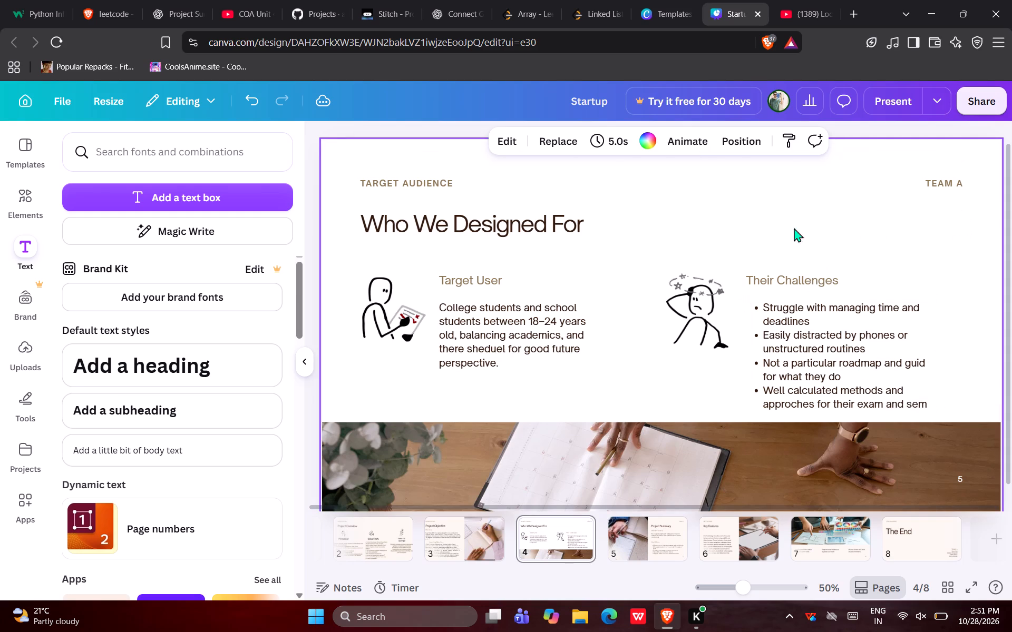
Select the "TEAM A" label on the "Who We Designed For" slide and open its additional options.
{"action": "scroll", "coordinate": [665, 281], "scroll_direction": "up", "scroll_amount": 1}
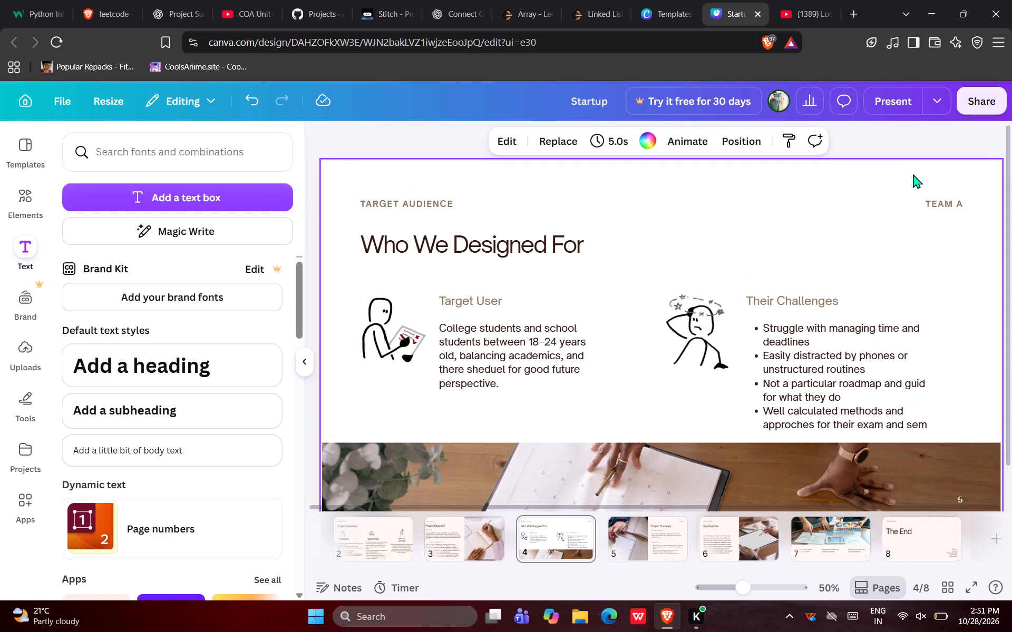
{"action": "left_click_drag", "start_coordinate": [953, 211], "coordinate": [955, 199]}
{"action": "left_click", "coordinate": [955, 199]}
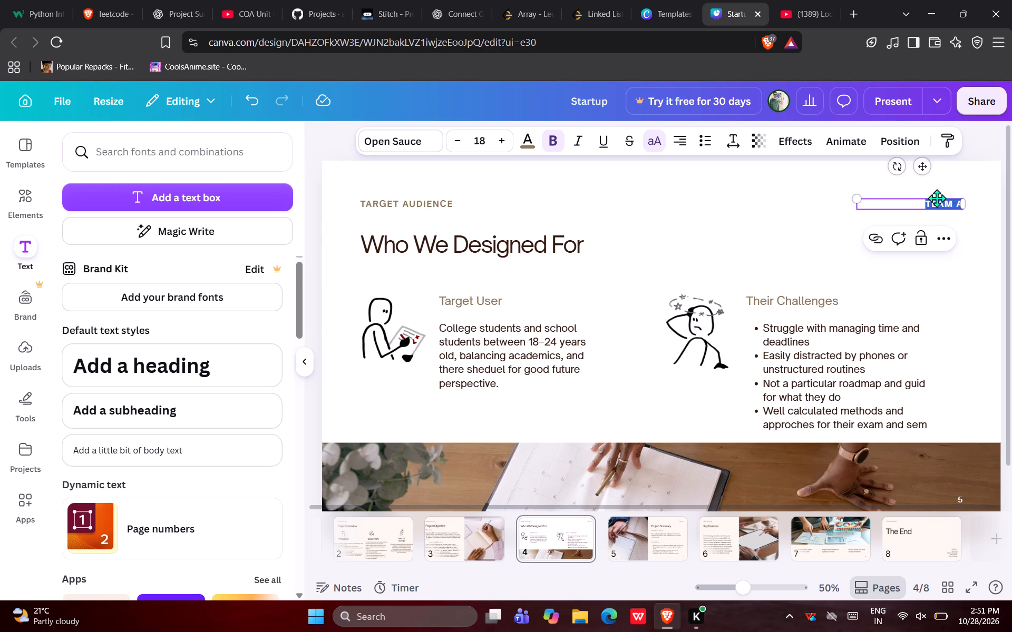
{"action": "left_click", "coordinate": [940, 235]}
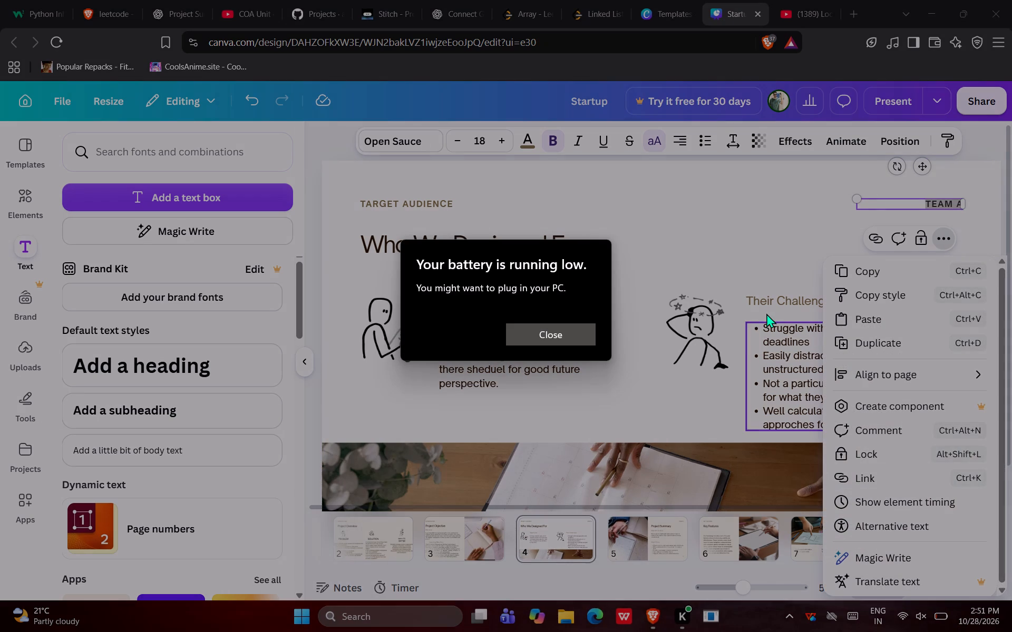
Dismiss the low-battery warning.
{"action": "left_click", "coordinate": [766, 238]}
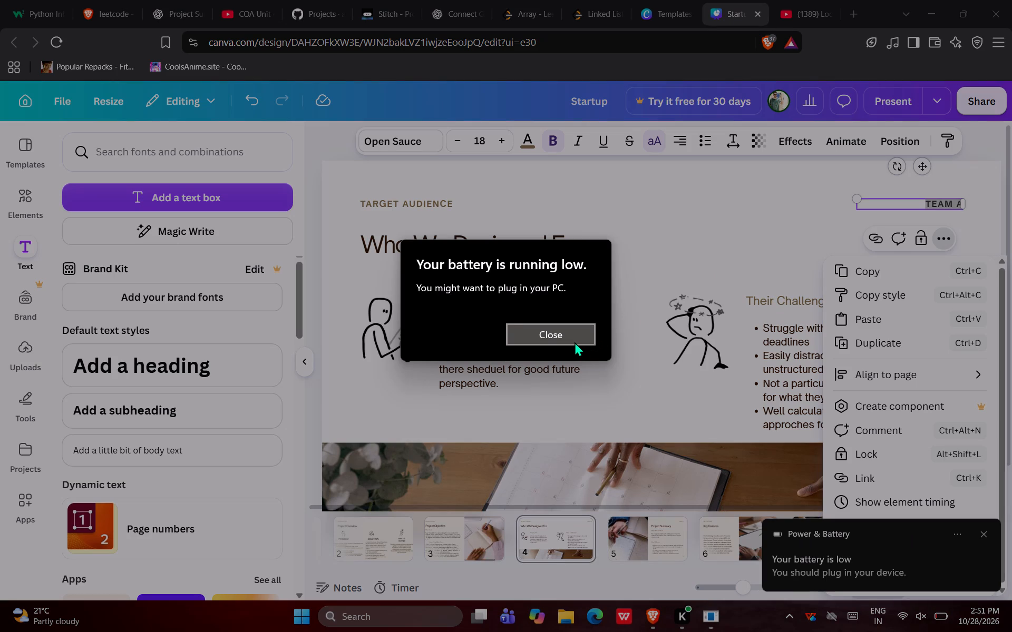
{"action": "left_click", "coordinate": [726, 229]}
{"action": "left_click_drag", "start_coordinate": [726, 229], "coordinate": [611, 341]}
{"action": "left_click_drag", "start_coordinate": [611, 341], "coordinate": [584, 339]}
{"action": "left_click", "coordinate": [584, 339]}
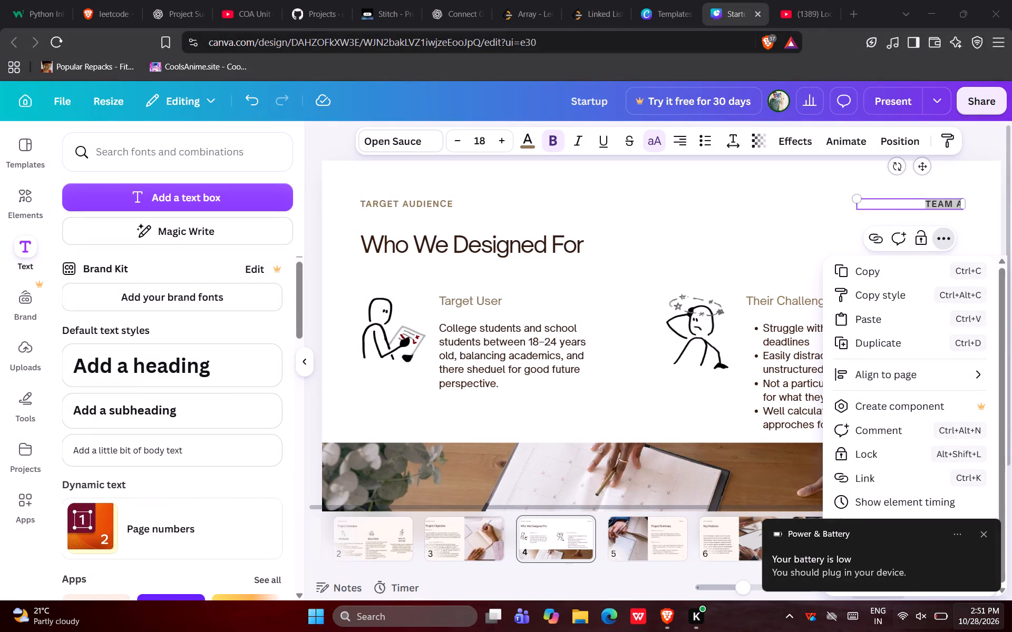
Check the device's battery level in the system quick settings.
{"action": "left_click", "coordinate": [947, 613]}
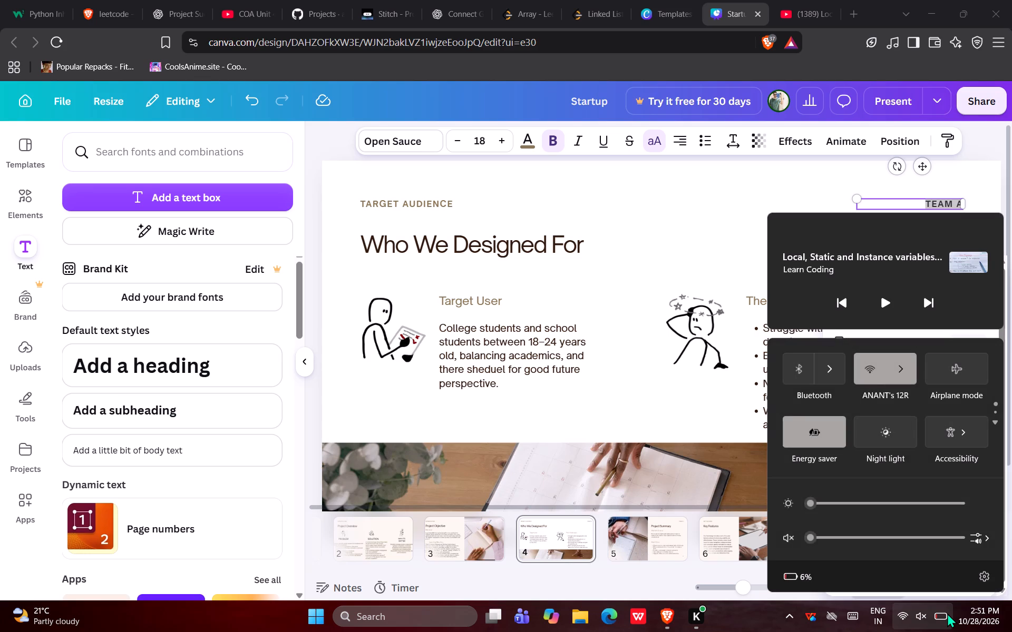
{"action": "left_click", "coordinate": [698, 246]}
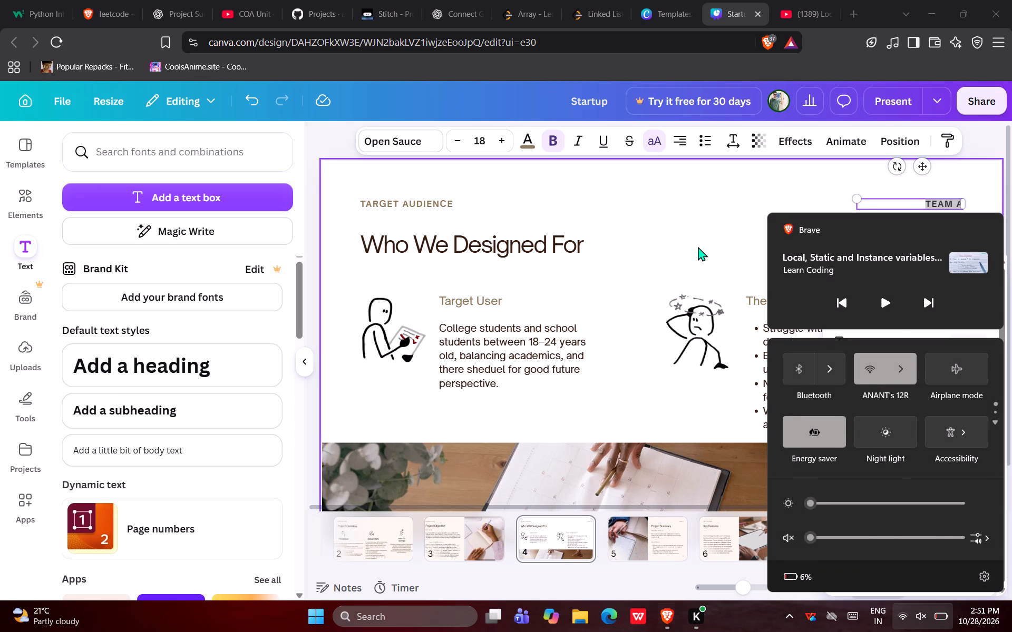
Delete the "TEAM A" label from the "Who We Designed For" slide.
{"action": "left_click", "coordinate": [951, 199]}
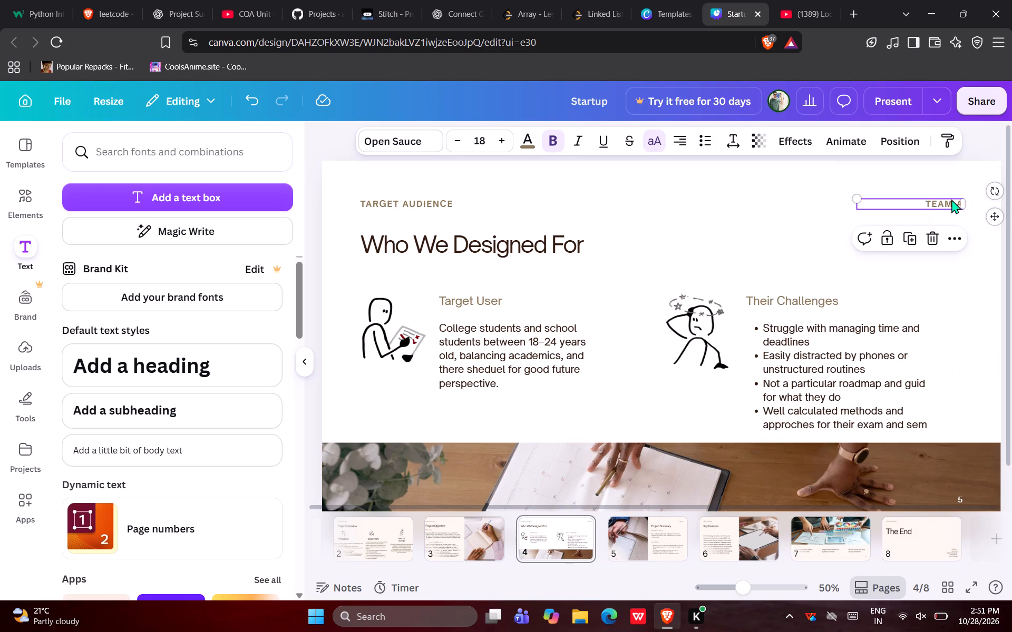
{"action": "left_click", "coordinate": [936, 242]}
{"action": "scroll", "coordinate": [743, 242], "scroll_direction": "down", "scroll_amount": 2}
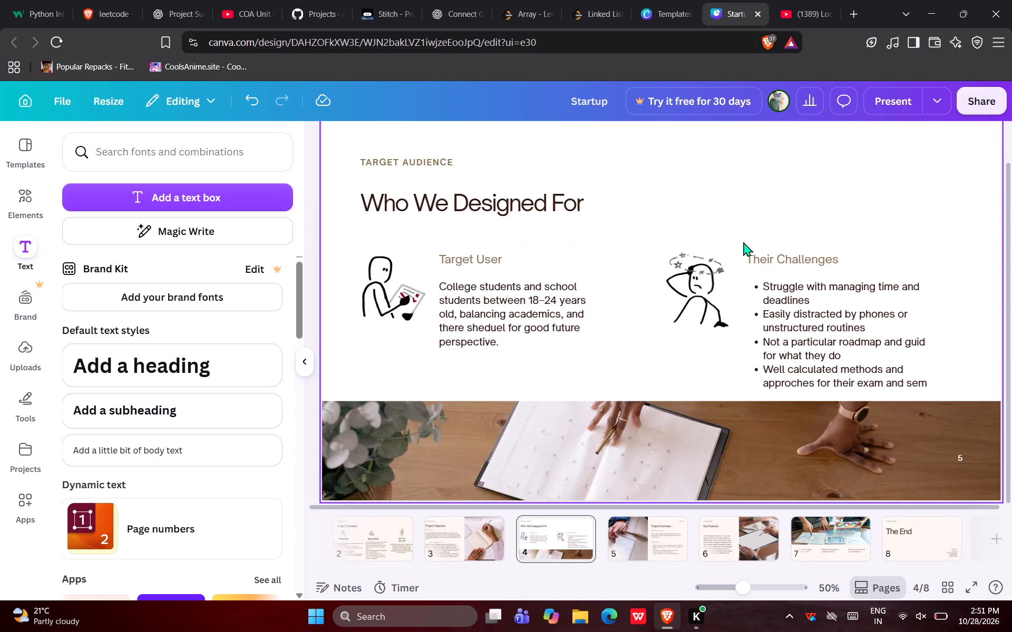
{"action": "scroll", "coordinate": [743, 242], "scroll_direction": "down", "scroll_amount": 1}
{"action": "scroll", "coordinate": [658, 211], "scroll_direction": "up", "scroll_amount": 1}
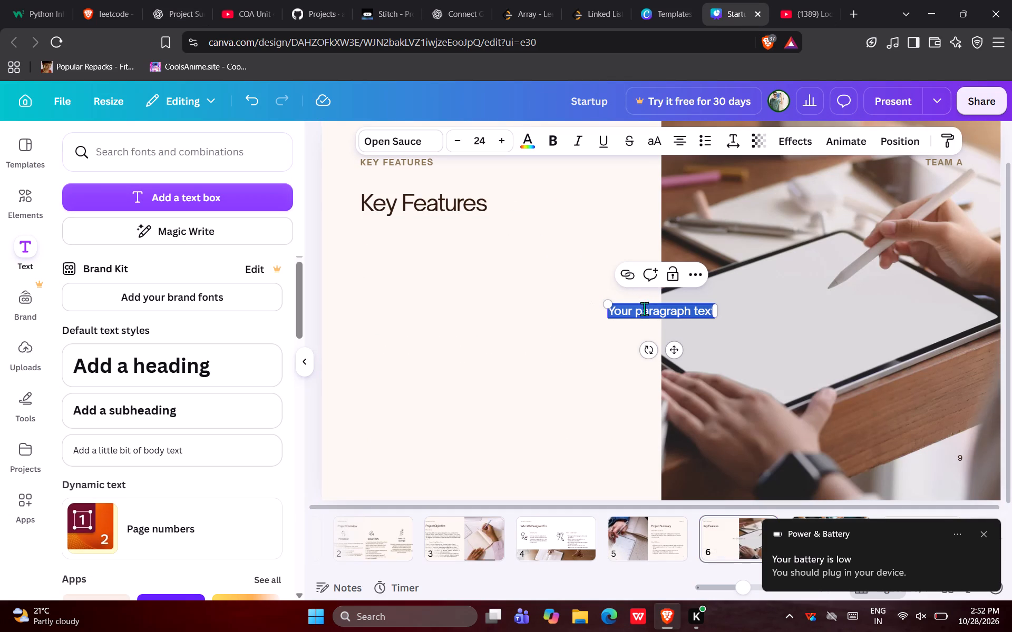
{"action": "left_click_drag", "start_coordinate": [648, 303], "coordinate": [382, 228]}
{"action": "left_click", "coordinate": [403, 232]}
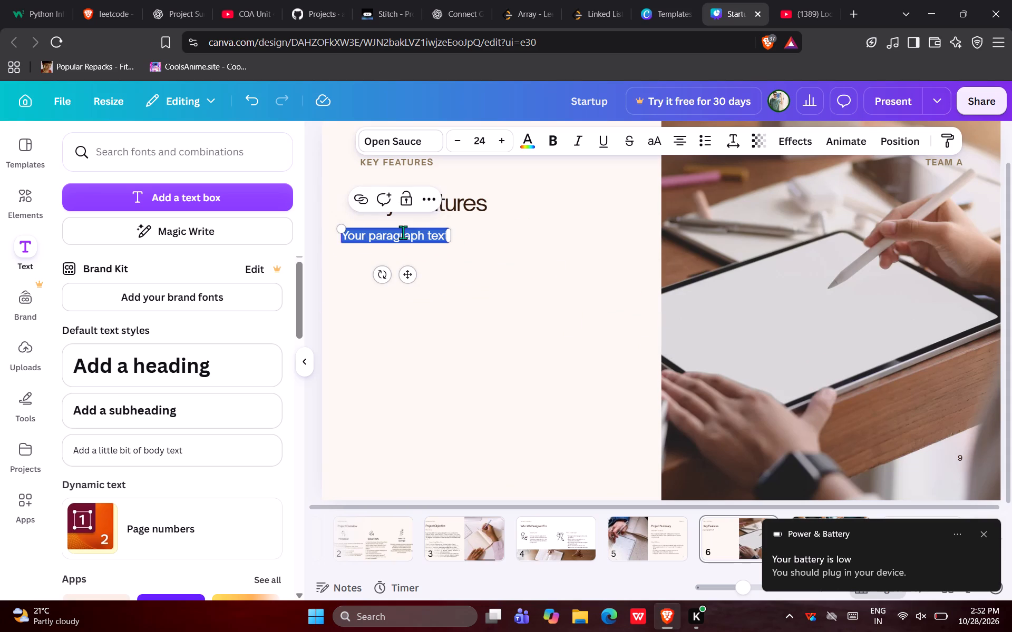
{"action": "key", "text": "ctrl+v"}
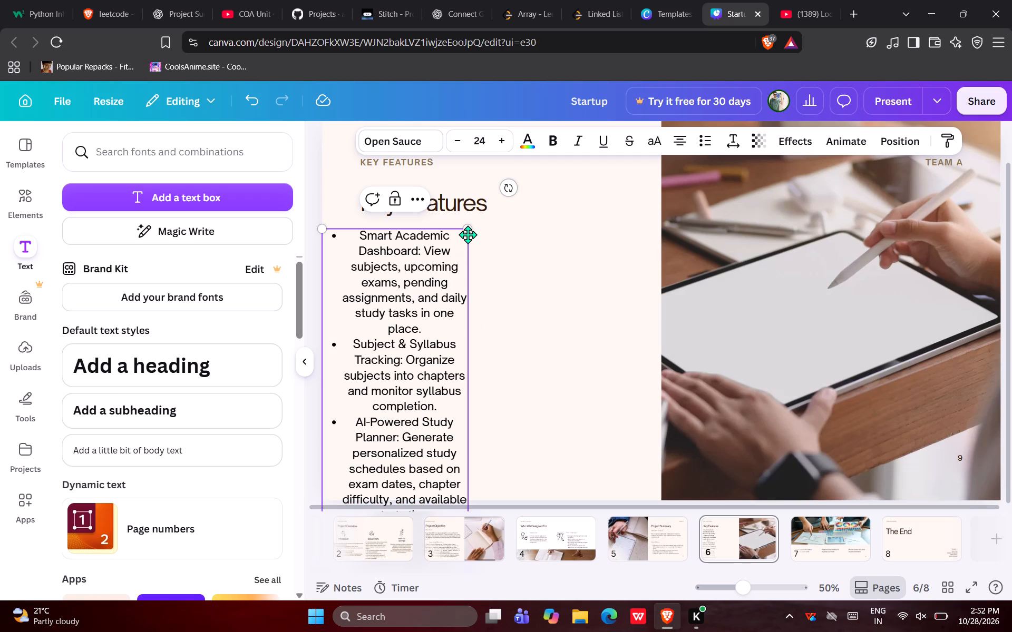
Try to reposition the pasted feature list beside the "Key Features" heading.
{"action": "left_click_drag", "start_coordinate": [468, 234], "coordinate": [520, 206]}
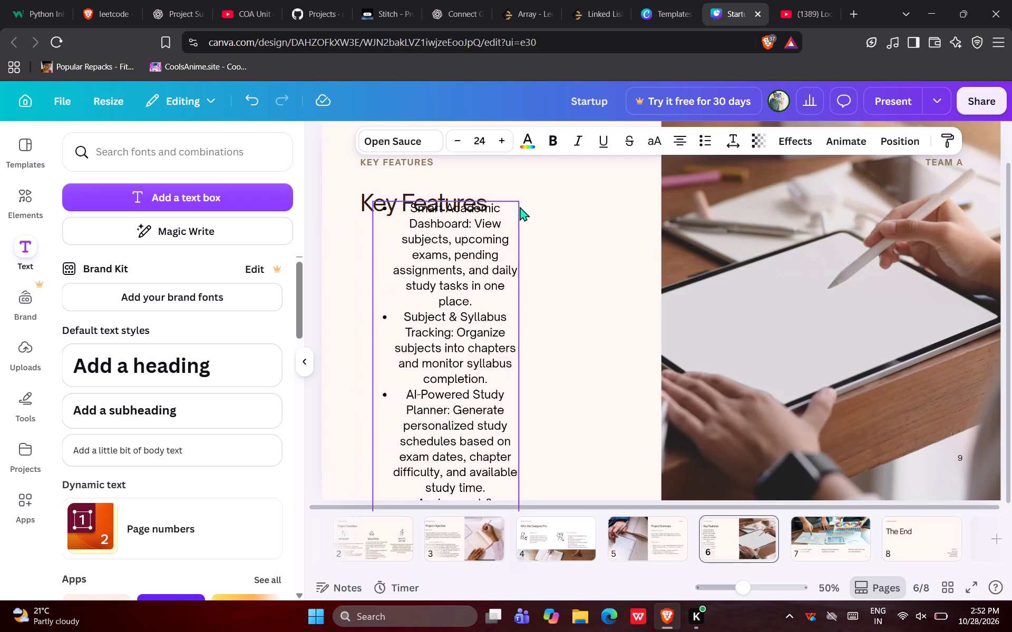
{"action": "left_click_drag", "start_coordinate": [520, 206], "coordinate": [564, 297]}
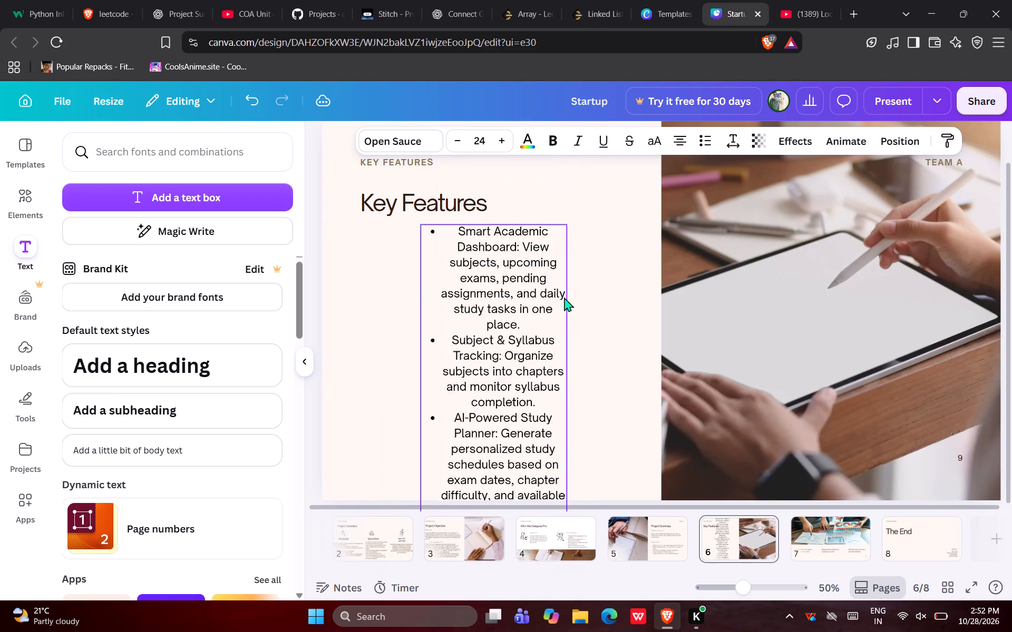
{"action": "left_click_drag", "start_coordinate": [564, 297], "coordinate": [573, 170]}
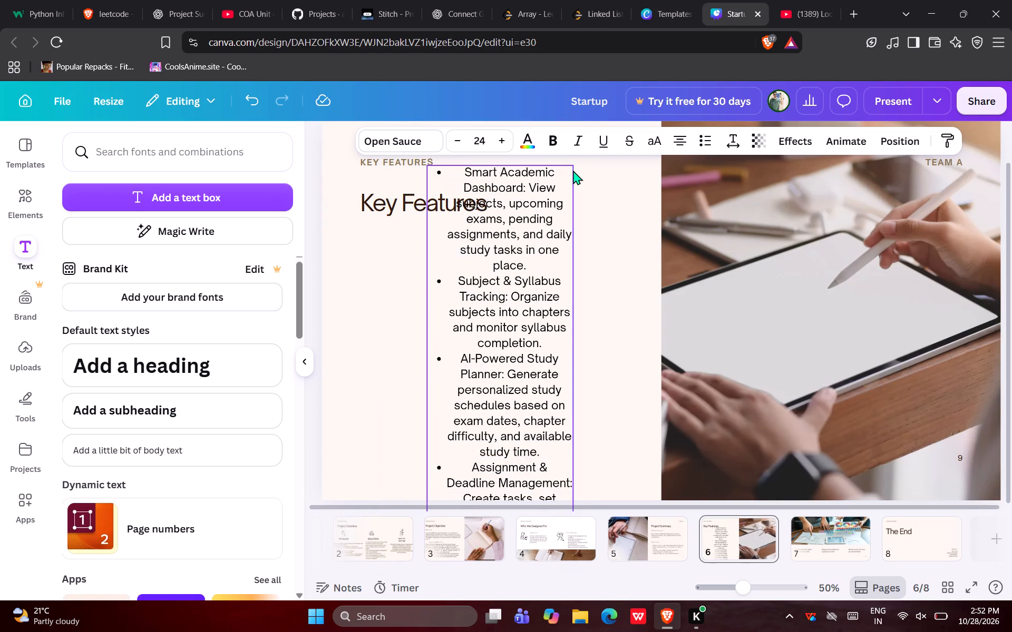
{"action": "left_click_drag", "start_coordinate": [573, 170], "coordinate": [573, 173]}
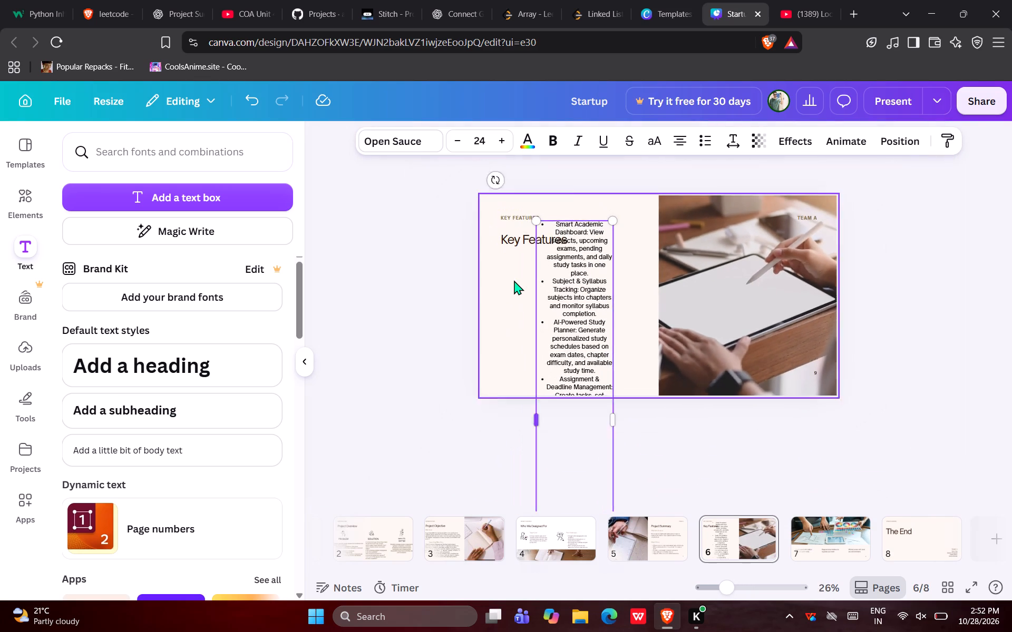
Scale the feature list text box down to a font size of 9.1 so the whole list fits on the slide.
{"action": "scroll", "coordinate": [514, 280], "scroll_direction": "down", "scroll_amount": 3}
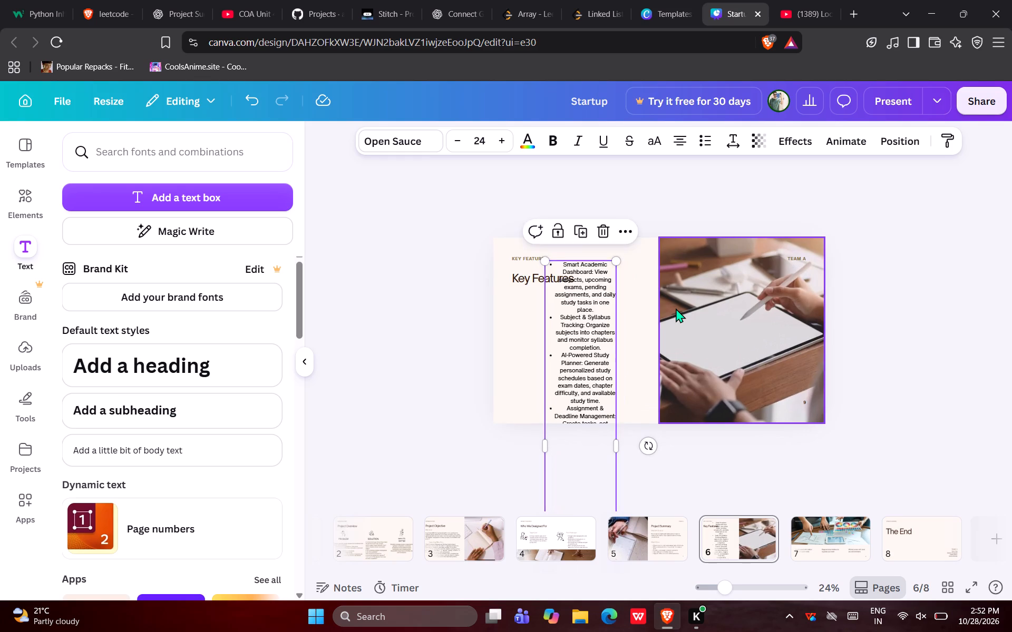
{"action": "scroll", "coordinate": [676, 308], "scroll_direction": "down", "scroll_amount": 9}
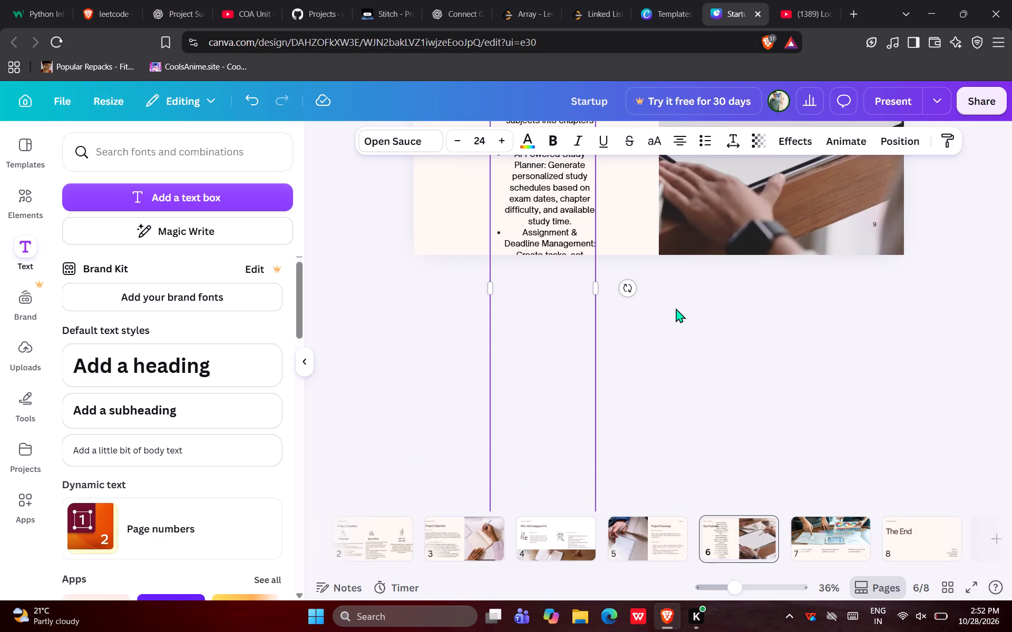
{"action": "scroll", "coordinate": [676, 308], "scroll_direction": "down", "scroll_amount": 3}
{"action": "left_click", "coordinate": [652, 355]}
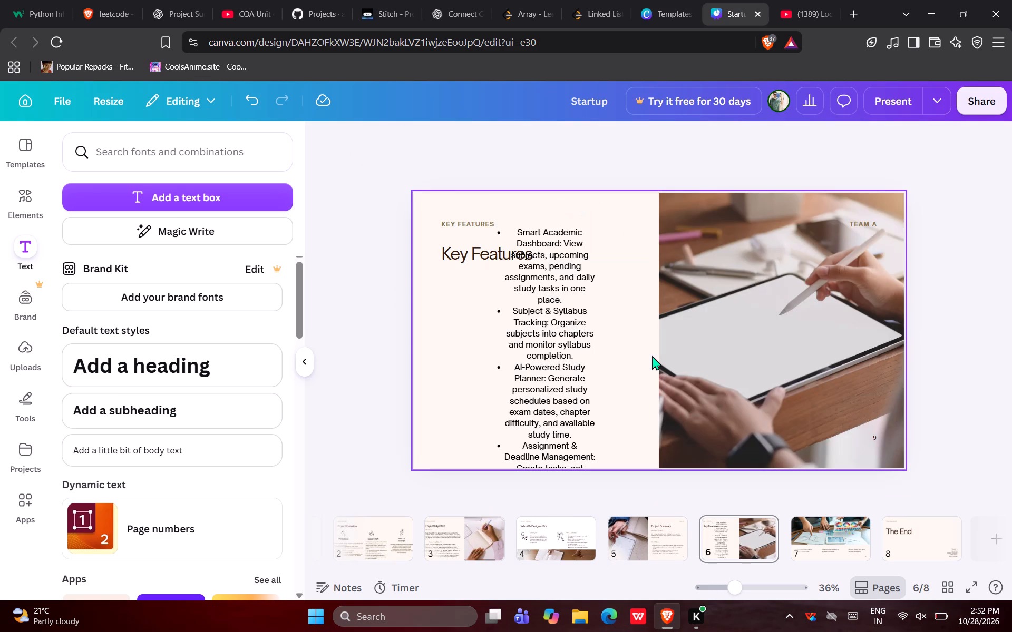
{"action": "left_click", "coordinate": [592, 347]}
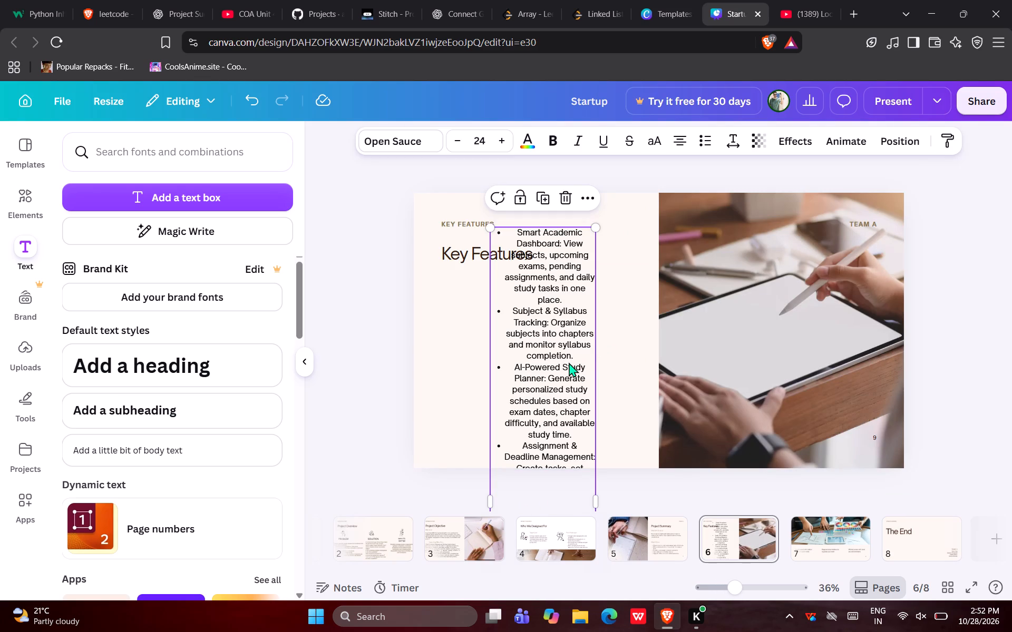
{"action": "left_click_drag", "start_coordinate": [572, 356], "coordinate": [580, 51]}
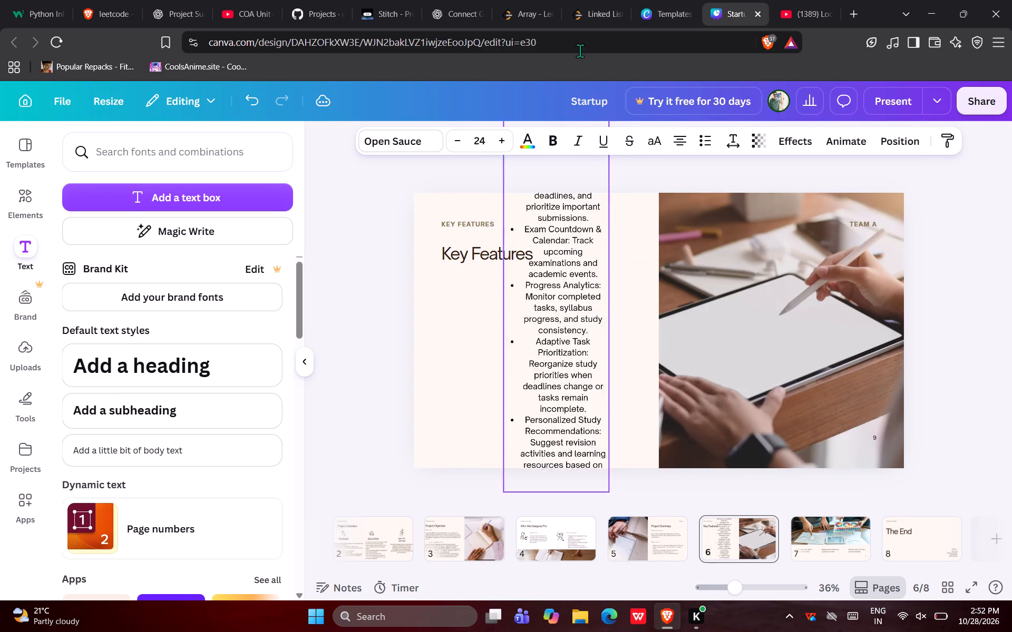
{"action": "left_click_drag", "start_coordinate": [580, 51], "coordinate": [581, 61]}
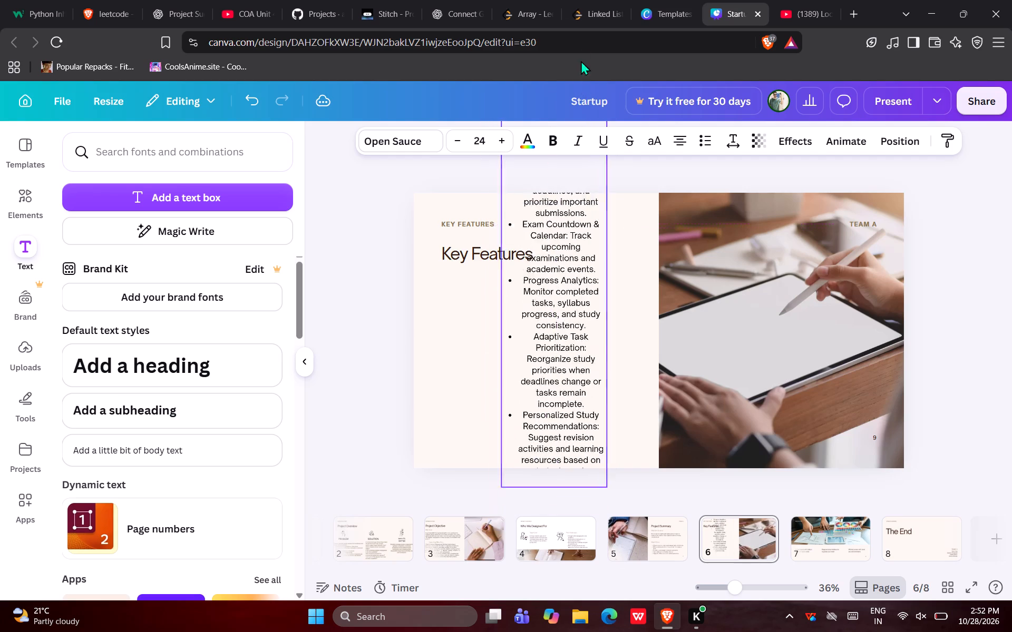
{"action": "left_click_drag", "start_coordinate": [581, 61], "coordinate": [577, 30]}
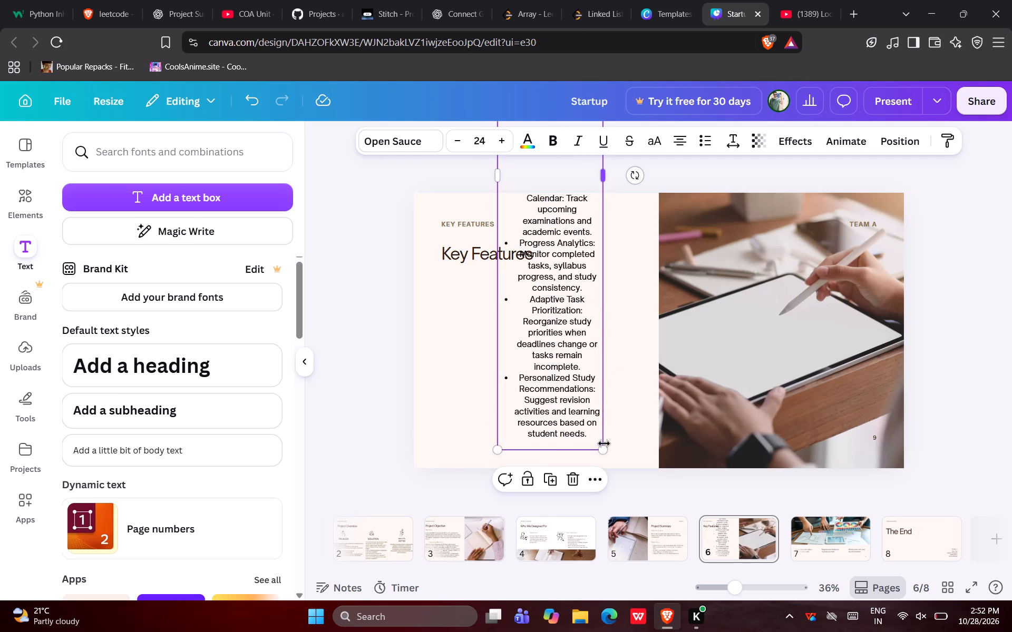
{"action": "left_click_drag", "start_coordinate": [604, 449], "coordinate": [577, 337]}
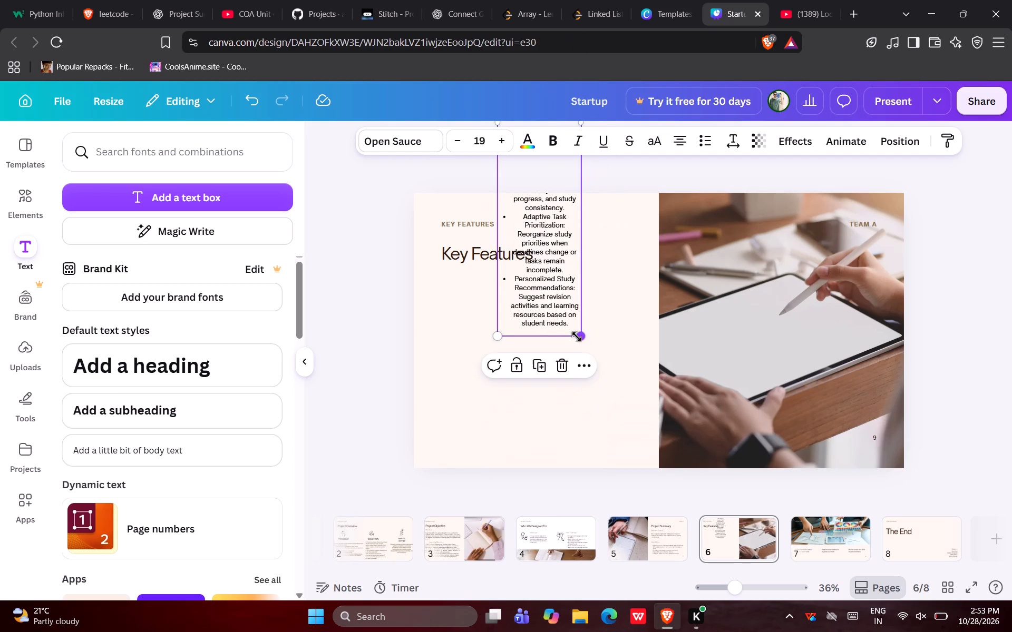
{"action": "left_click_drag", "start_coordinate": [549, 290], "coordinate": [561, 369]}
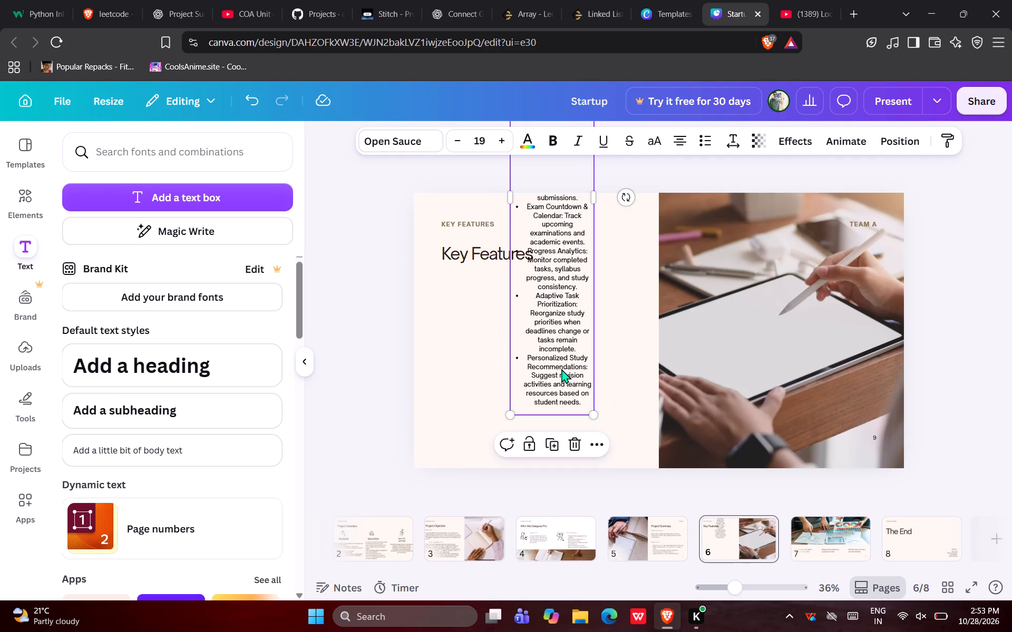
{"action": "left_click_drag", "start_coordinate": [560, 329], "coordinate": [555, 376]}
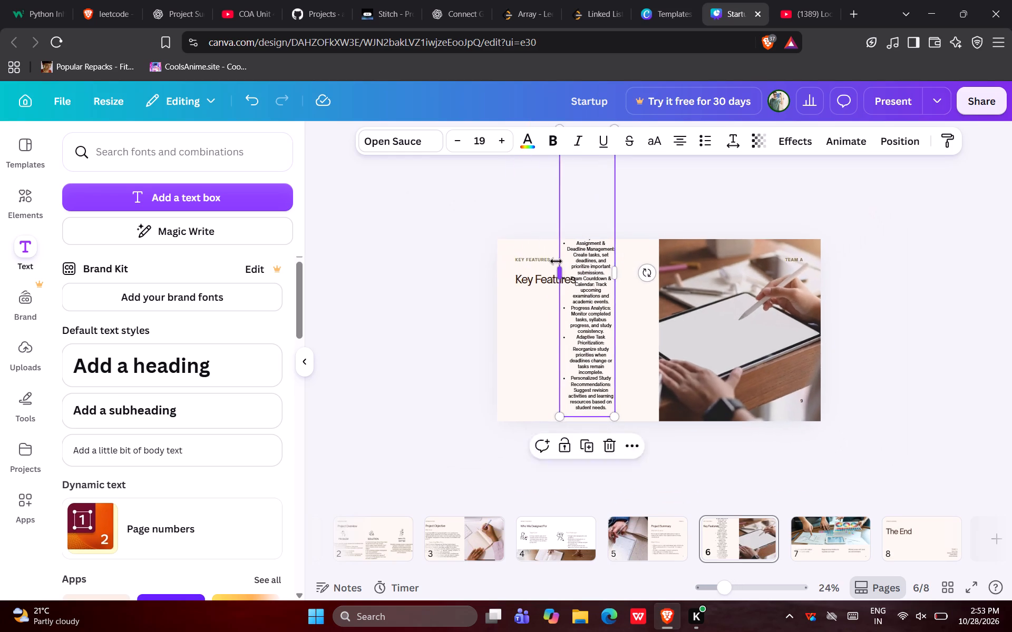
{"action": "left_click_drag", "start_coordinate": [627, 187], "coordinate": [650, 304]}
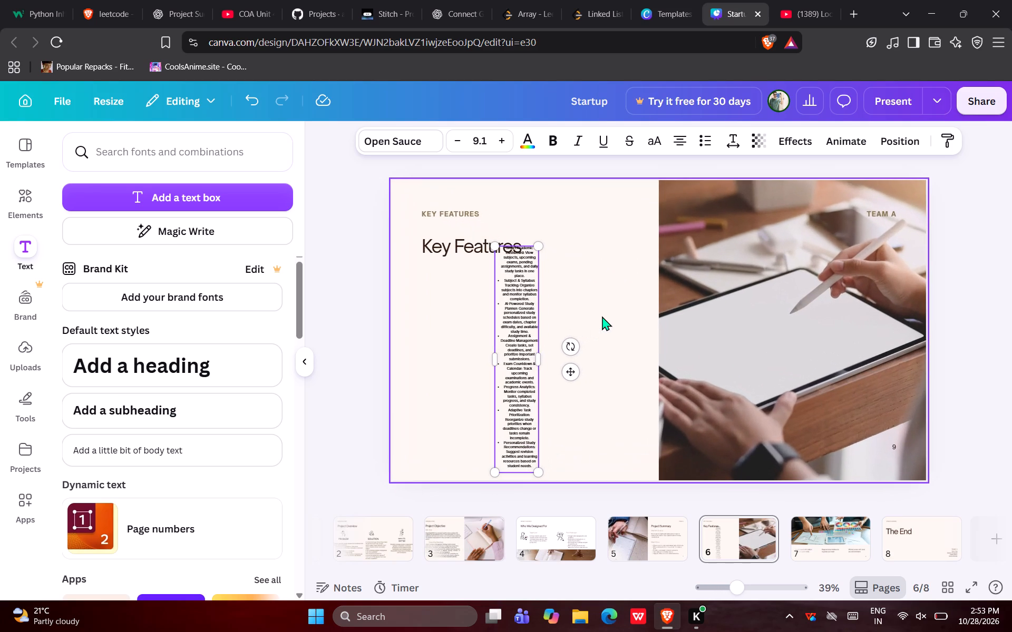
Widen the feature list text box and move it beneath the "Key Features" heading.
{"action": "left_click_drag", "start_coordinate": [541, 353], "coordinate": [622, 332]}
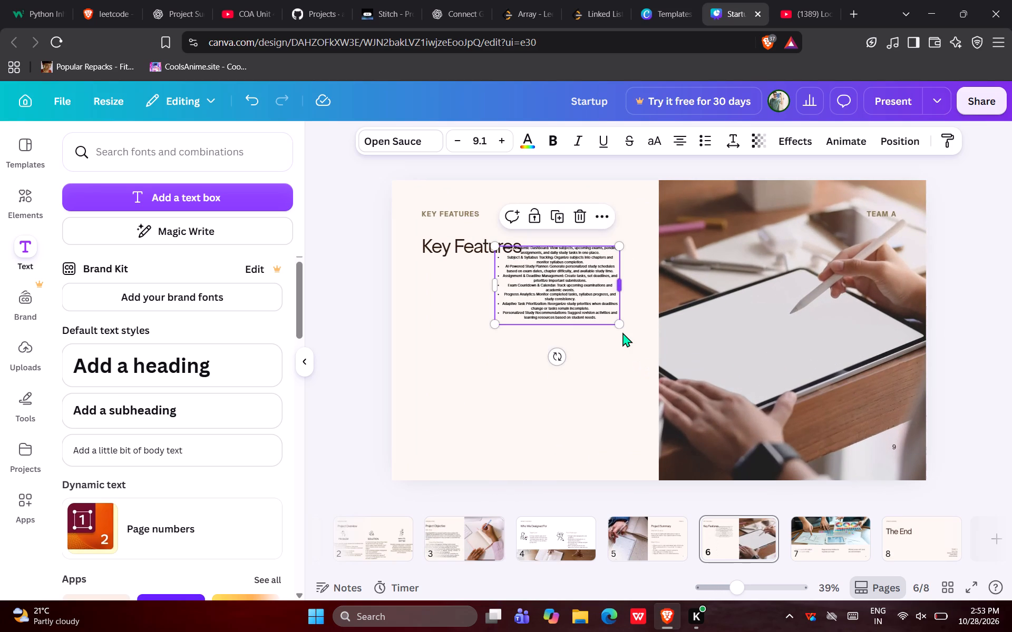
{"action": "left_click_drag", "start_coordinate": [557, 282], "coordinate": [456, 303]}
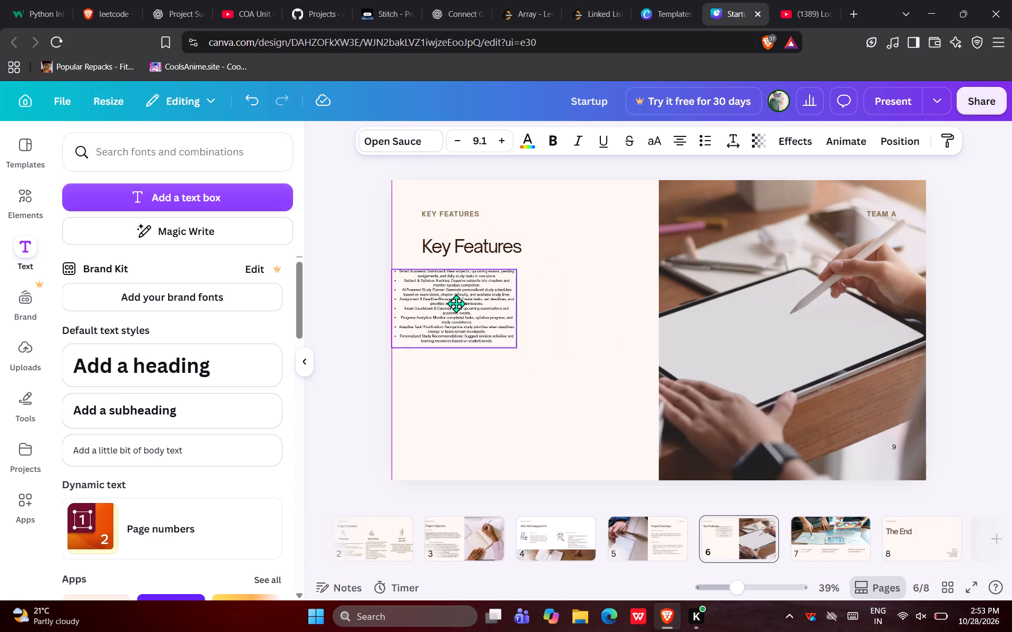
{"action": "left_click_drag", "start_coordinate": [456, 303], "coordinate": [468, 300]}
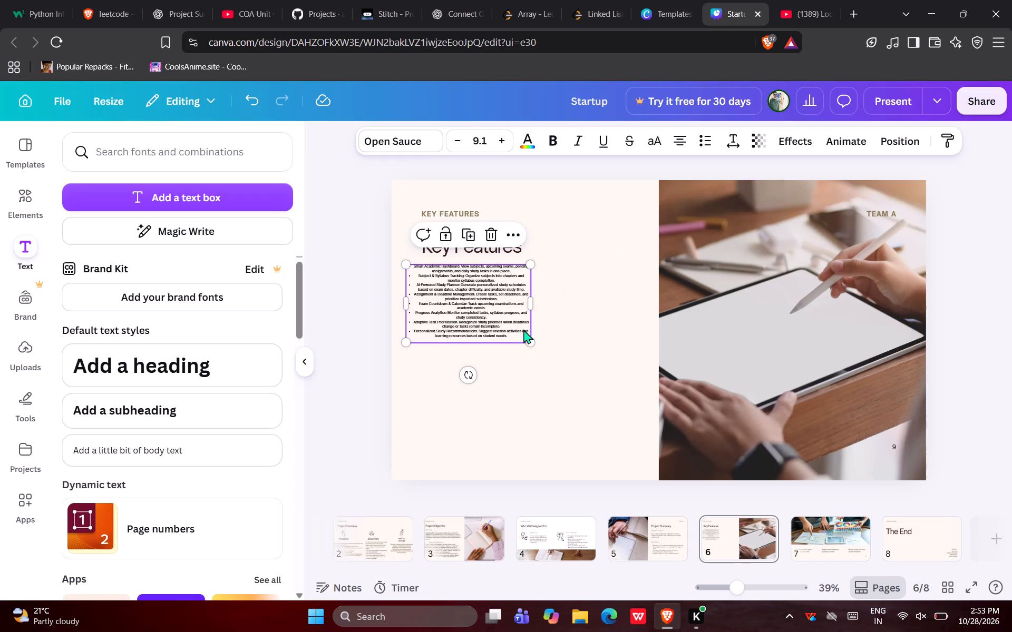
Scale the feature list text box up to a font size of 25.5.
{"action": "left_click_drag", "start_coordinate": [531, 344], "coordinate": [604, 479]}
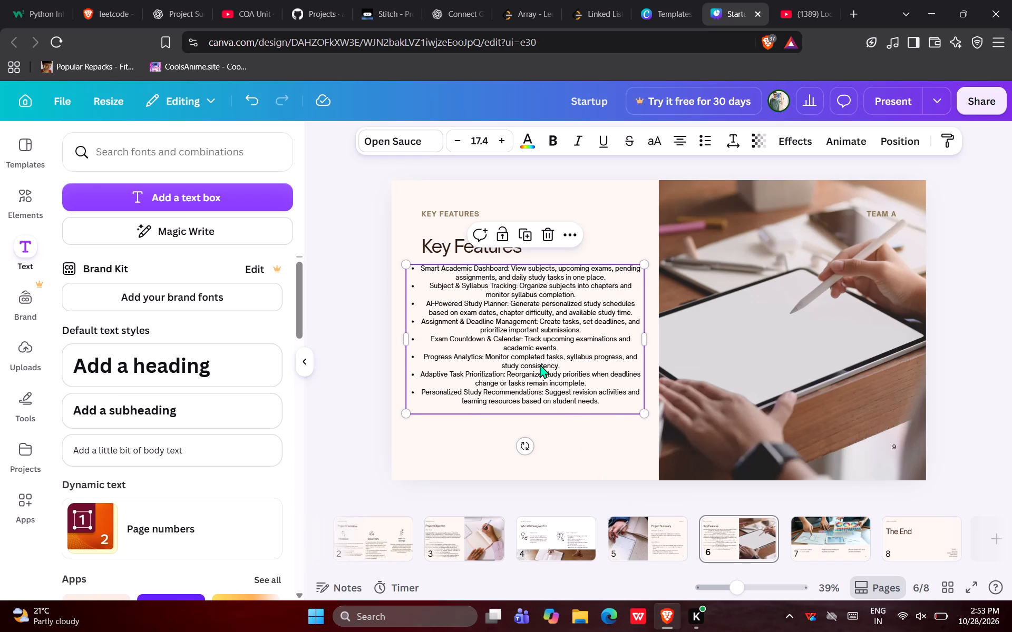
{"action": "left_click_drag", "start_coordinate": [540, 364], "coordinate": [535, 366]}
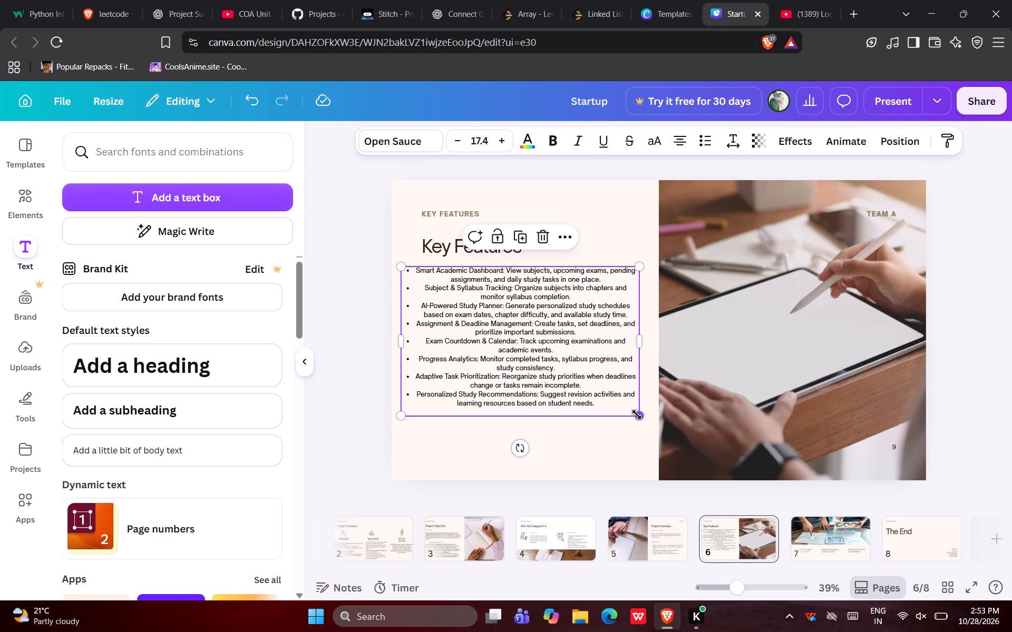
{"action": "left_click_drag", "start_coordinate": [638, 414], "coordinate": [690, 506]}
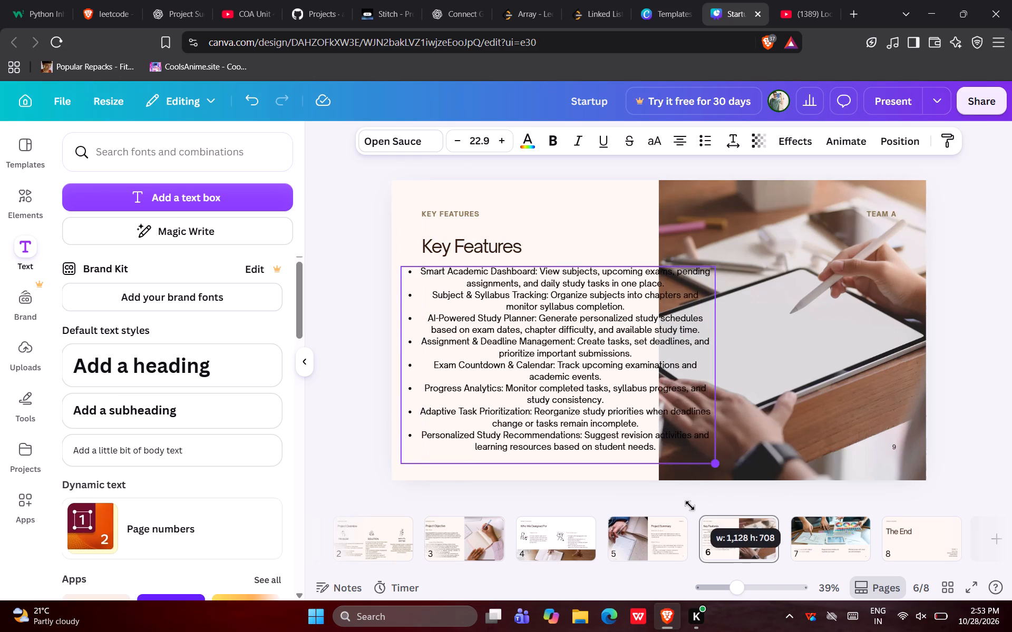
{"action": "left_click_drag", "start_coordinate": [690, 506], "coordinate": [713, 544]}
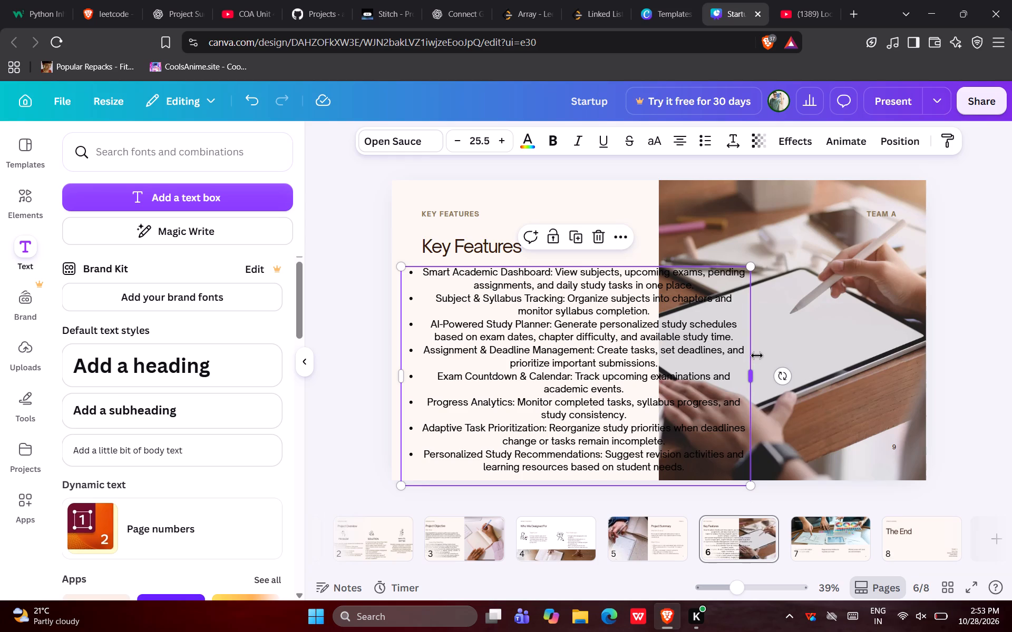
Narrow the feature list text box so that it ends at the edge of the photo.
{"action": "left_click_drag", "start_coordinate": [752, 379], "coordinate": [688, 394]}
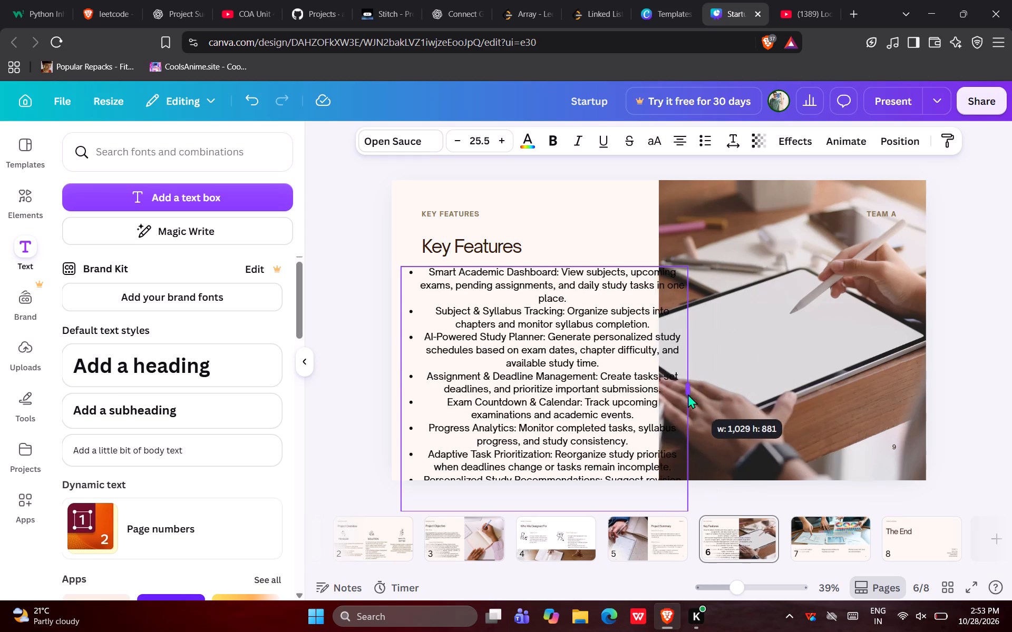
{"action": "left_click_drag", "start_coordinate": [688, 394], "coordinate": [677, 387]}
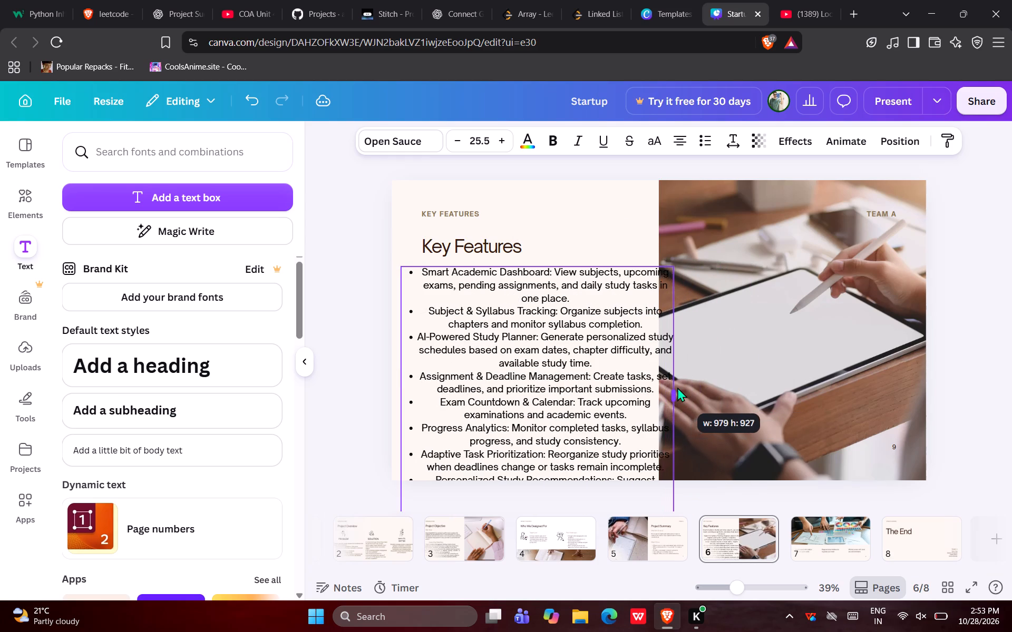
{"action": "left_click_drag", "start_coordinate": [677, 387], "coordinate": [664, 388]}
{"action": "scroll", "coordinate": [629, 418], "scroll_direction": "down", "scroll_amount": 2}
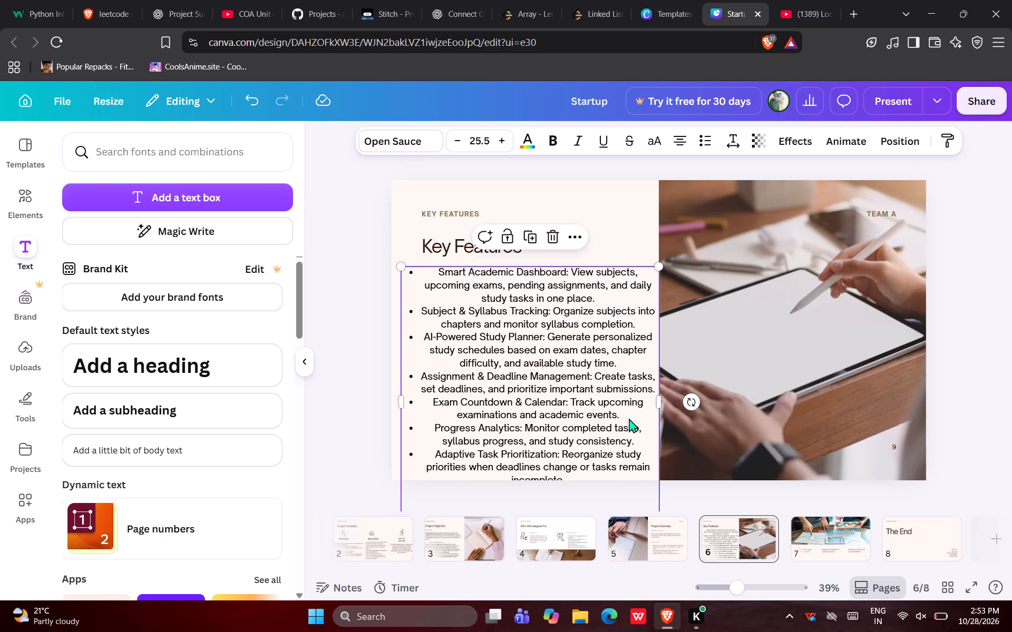
{"action": "scroll", "coordinate": [629, 418], "scroll_direction": "down", "scroll_amount": 1}
{"action": "left_click", "coordinate": [736, 399]}
{"action": "scroll", "coordinate": [736, 399], "scroll_direction": "down", "scroll_amount": 1}
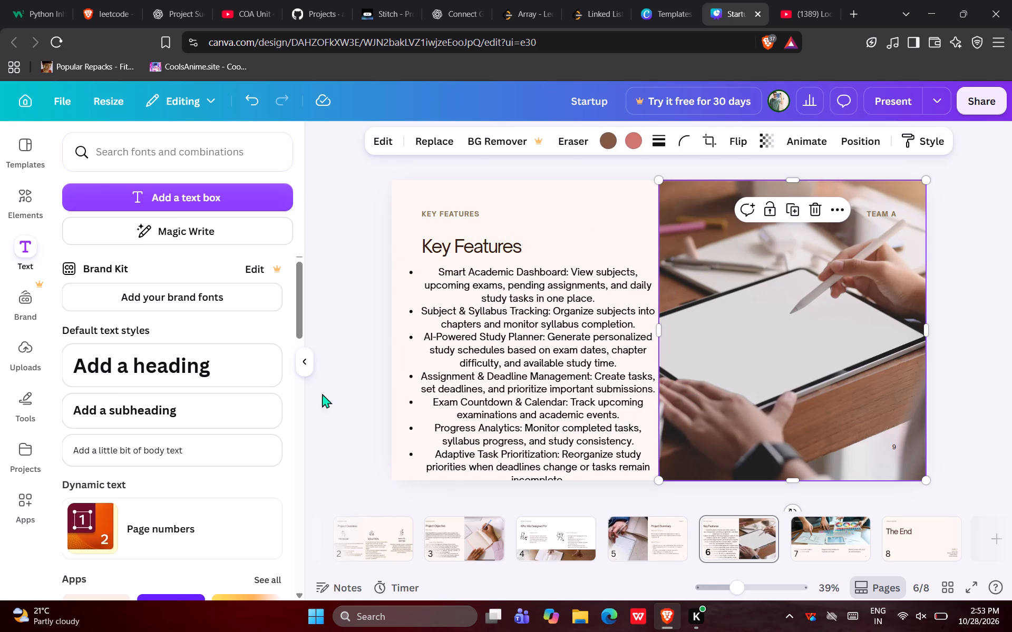
{"action": "left_click", "coordinate": [336, 389]}
{"action": "scroll", "coordinate": [336, 389], "scroll_direction": "down", "scroll_amount": 2}
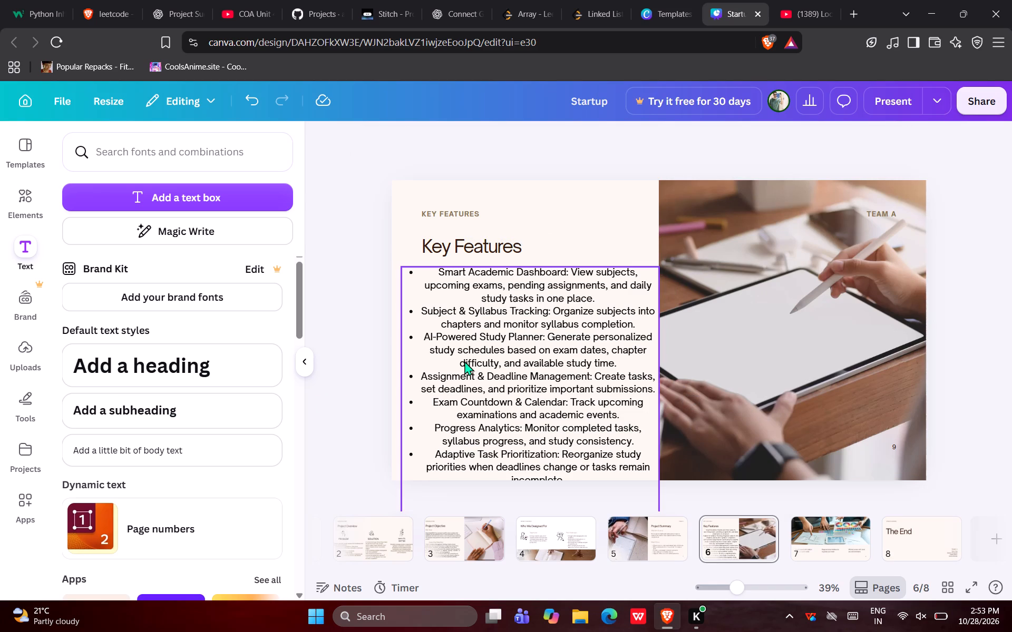
{"action": "scroll", "coordinate": [517, 369], "scroll_direction": "down", "scroll_amount": 1}
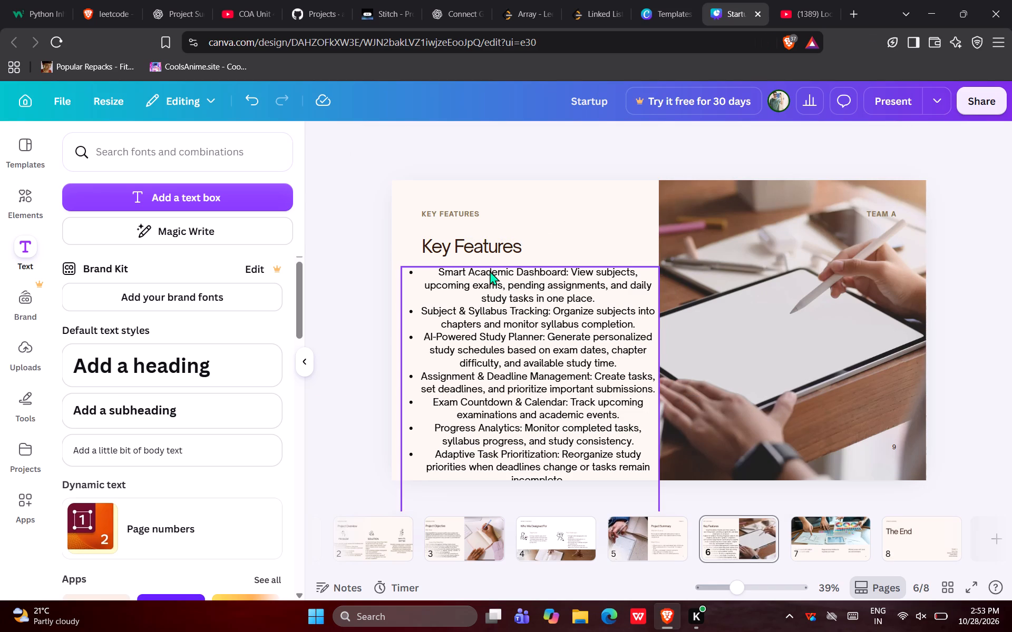
Delete the small "KEY FEATURES" label above the slide heading.
{"action": "left_click", "coordinate": [462, 213]}
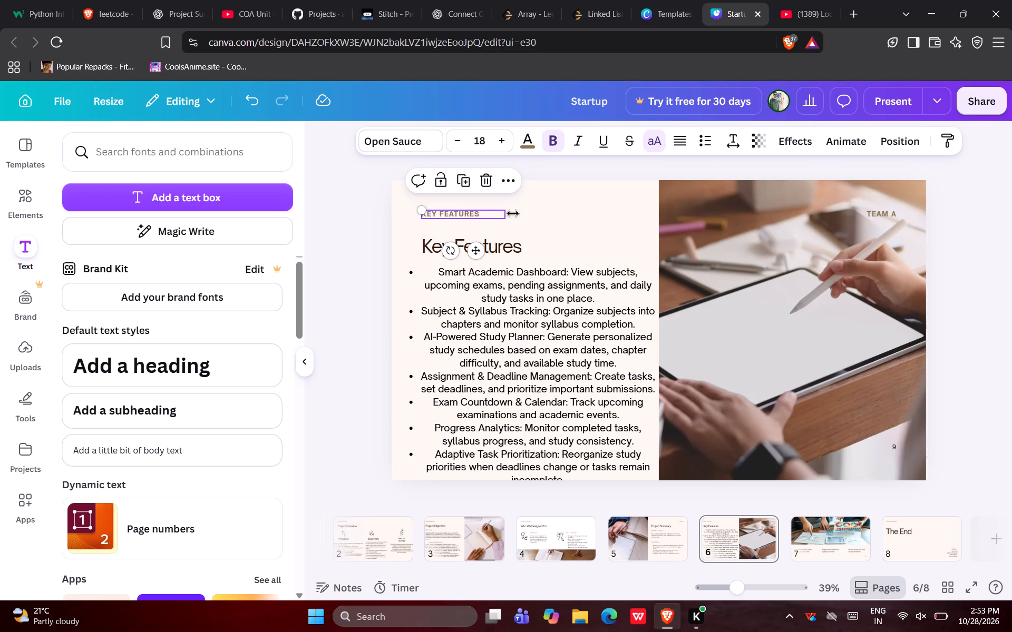
{"action": "left_click", "coordinate": [484, 181]}
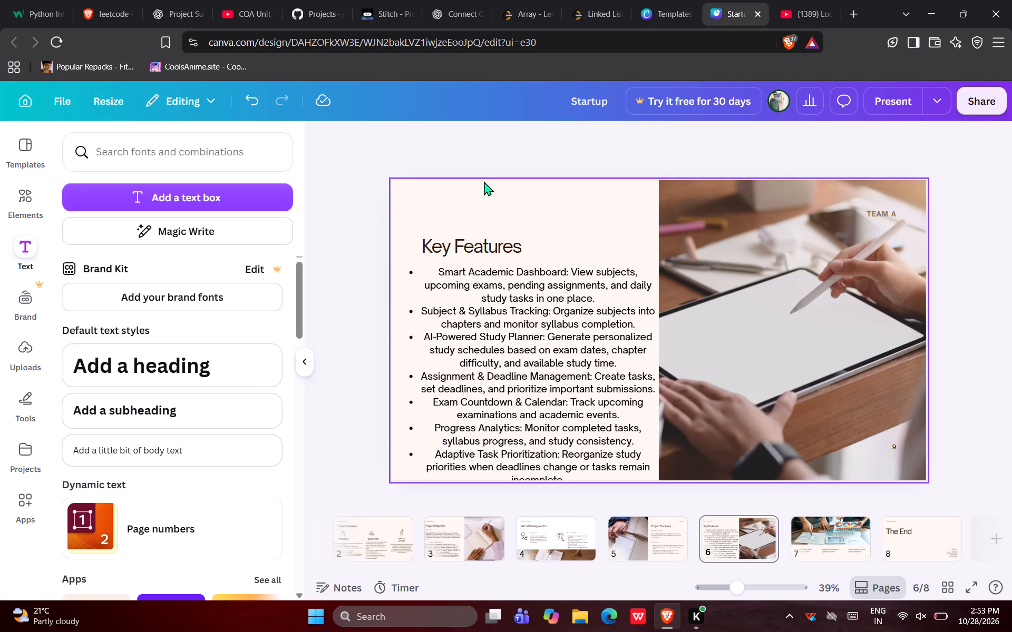
Move the "Key Features" heading to the slide's top edge and shift the feature list up beneath it.
{"action": "left_click_drag", "start_coordinate": [473, 238], "coordinate": [446, 197]}
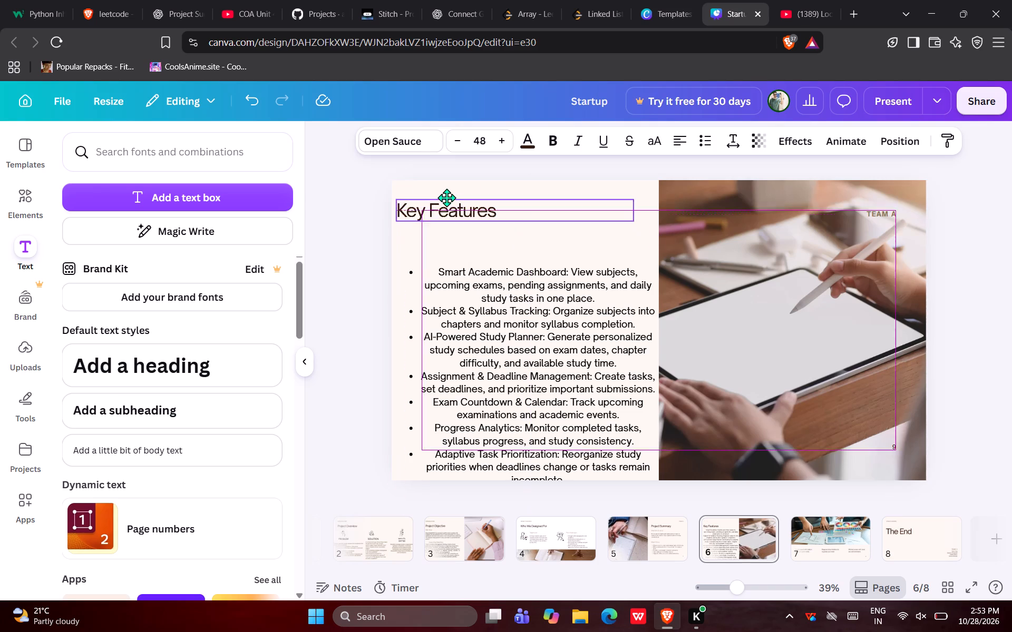
{"action": "left_click_drag", "start_coordinate": [446, 197], "coordinate": [452, 186]}
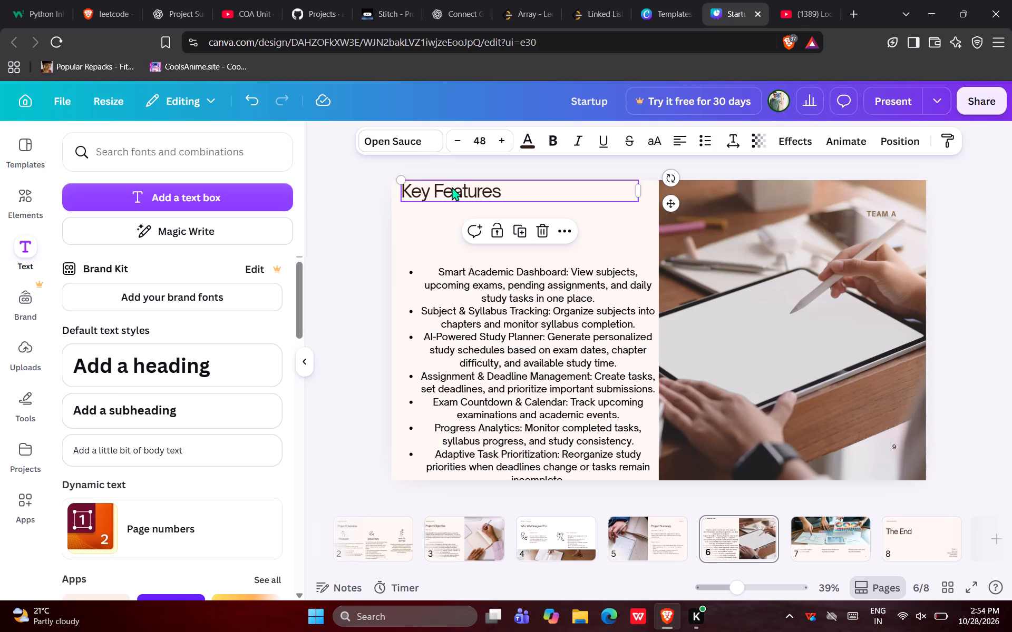
{"action": "left_click", "coordinate": [442, 231]}
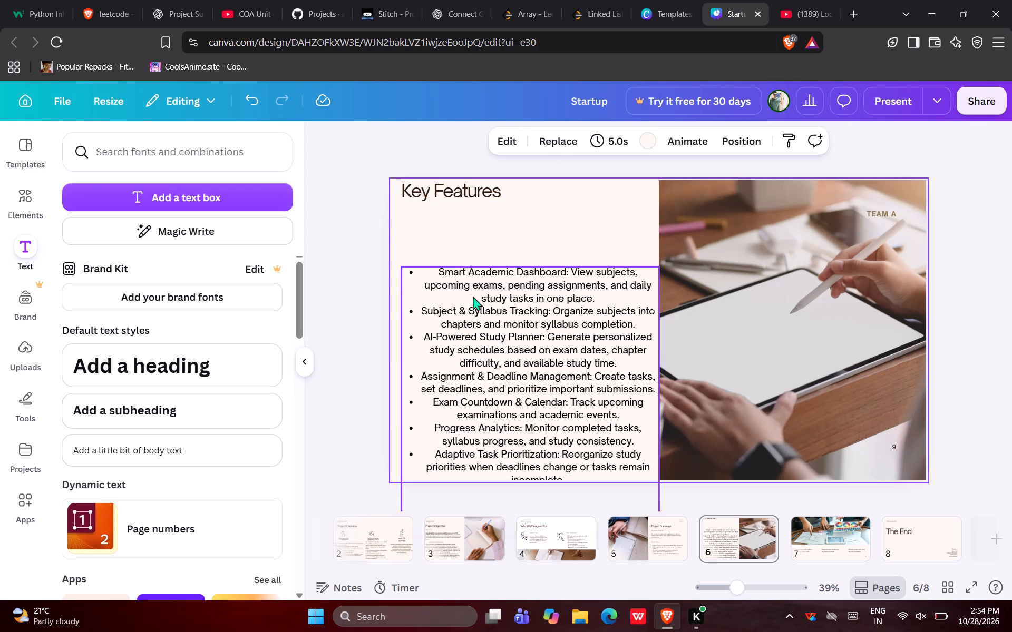
{"action": "left_click_drag", "start_coordinate": [473, 296], "coordinate": [456, 245]}
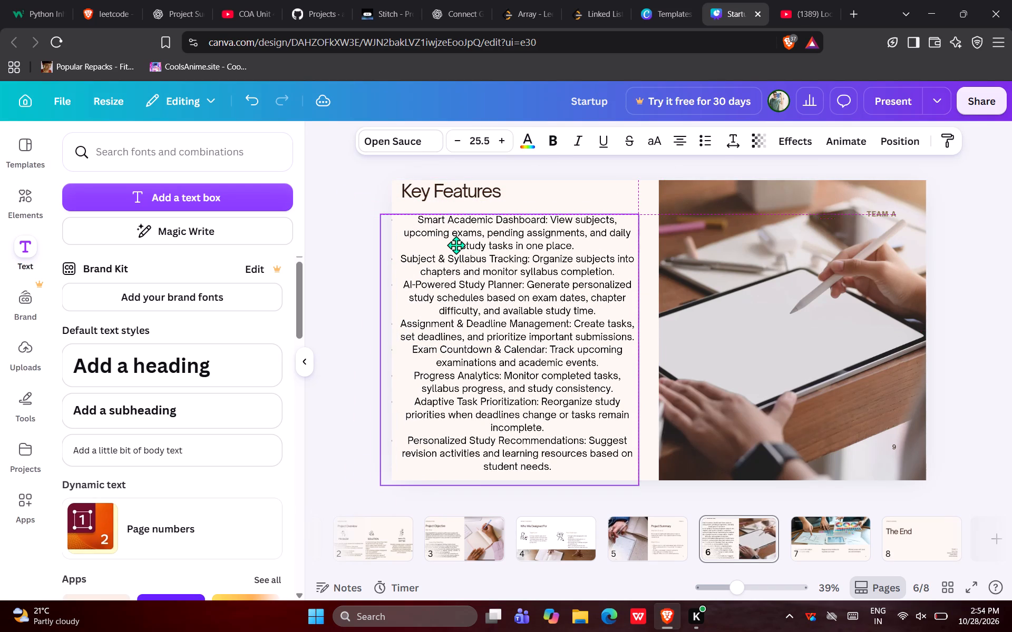
{"action": "left_click_drag", "start_coordinate": [456, 245], "coordinate": [456, 244]}
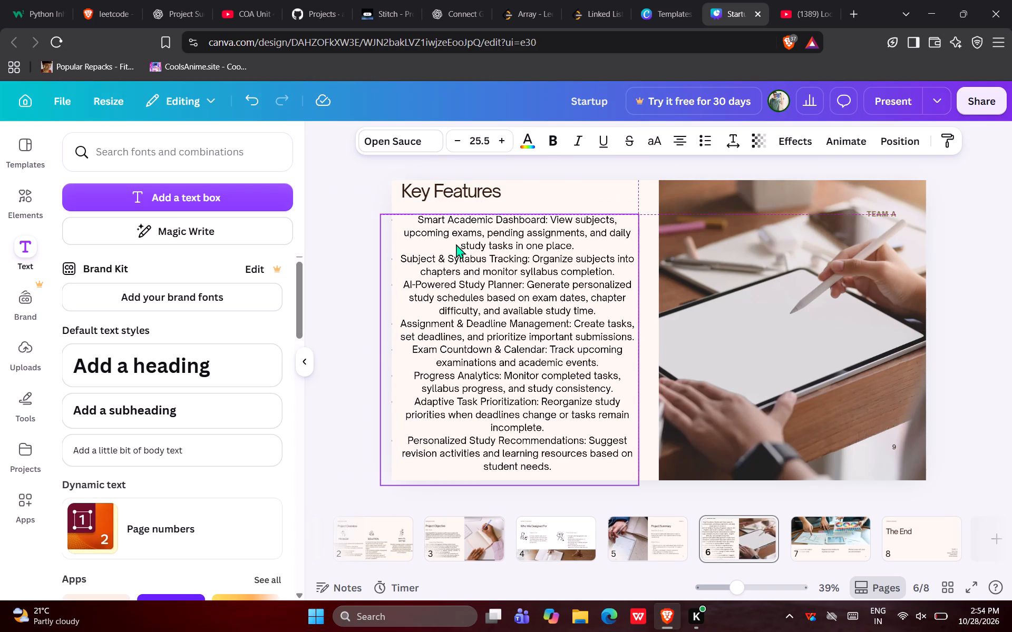
Reposition the "Key Features" heading so it sits centred just above the feature list.
{"action": "left_click_drag", "start_coordinate": [432, 192], "coordinate": [475, 189]}
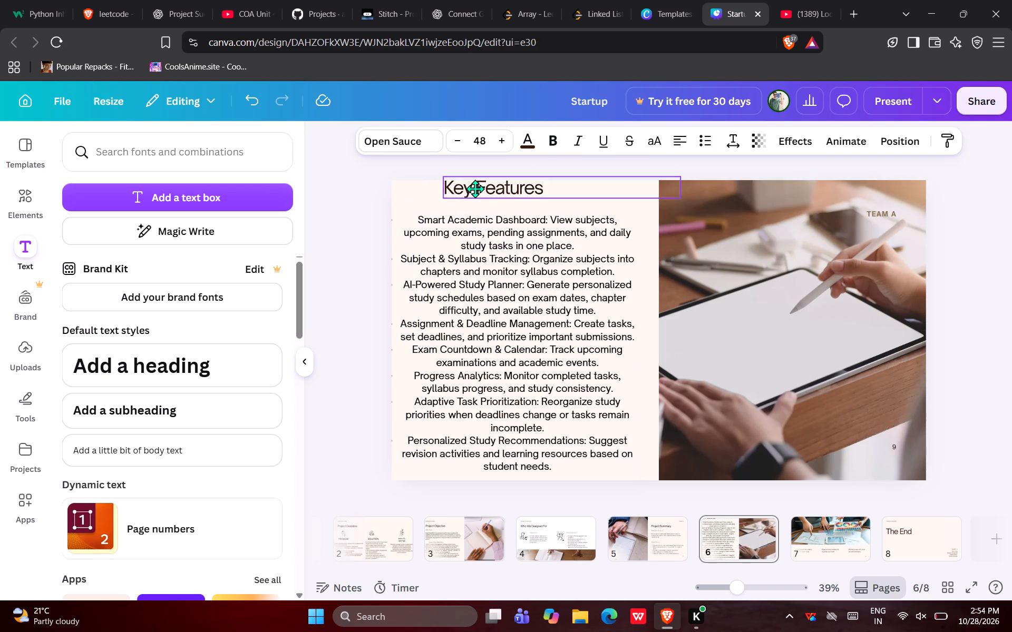
{"action": "left_click_drag", "start_coordinate": [475, 189], "coordinate": [489, 189]}
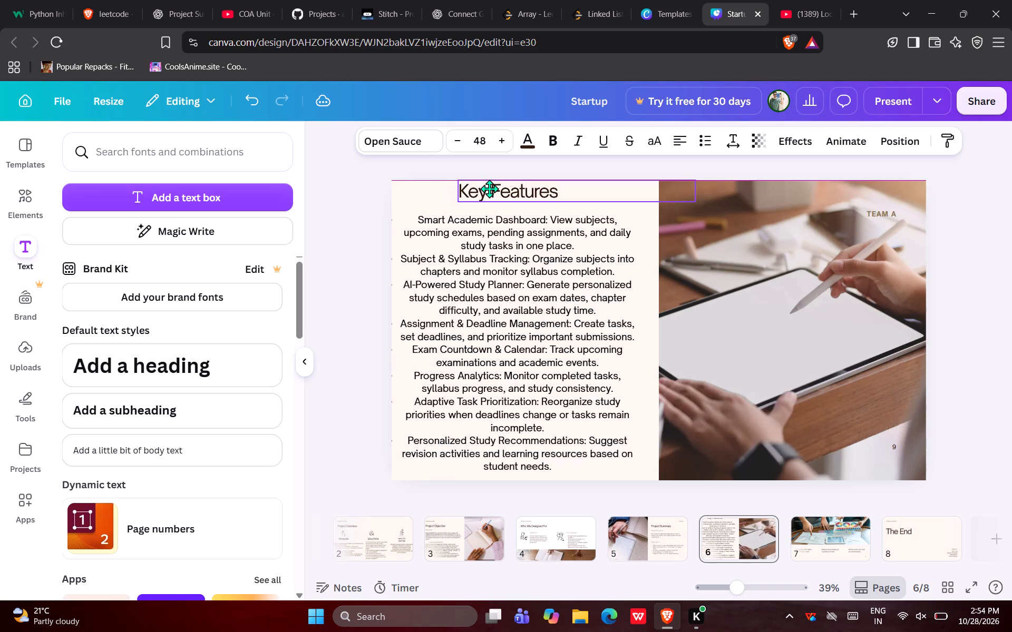
{"action": "left_click_drag", "start_coordinate": [489, 189], "coordinate": [489, 191]}
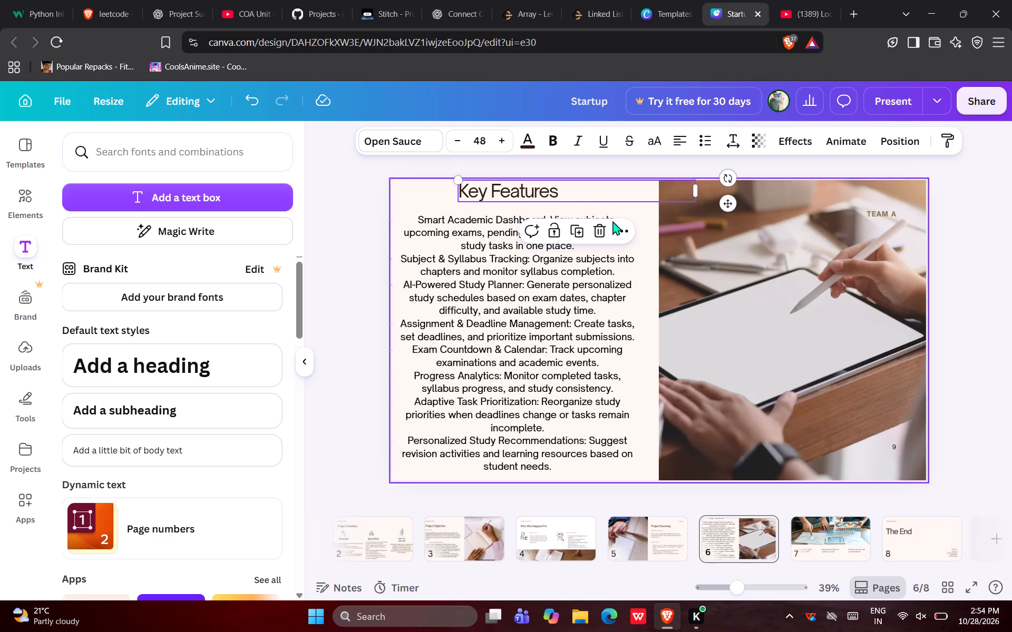
{"action": "left_click", "coordinate": [647, 440]}
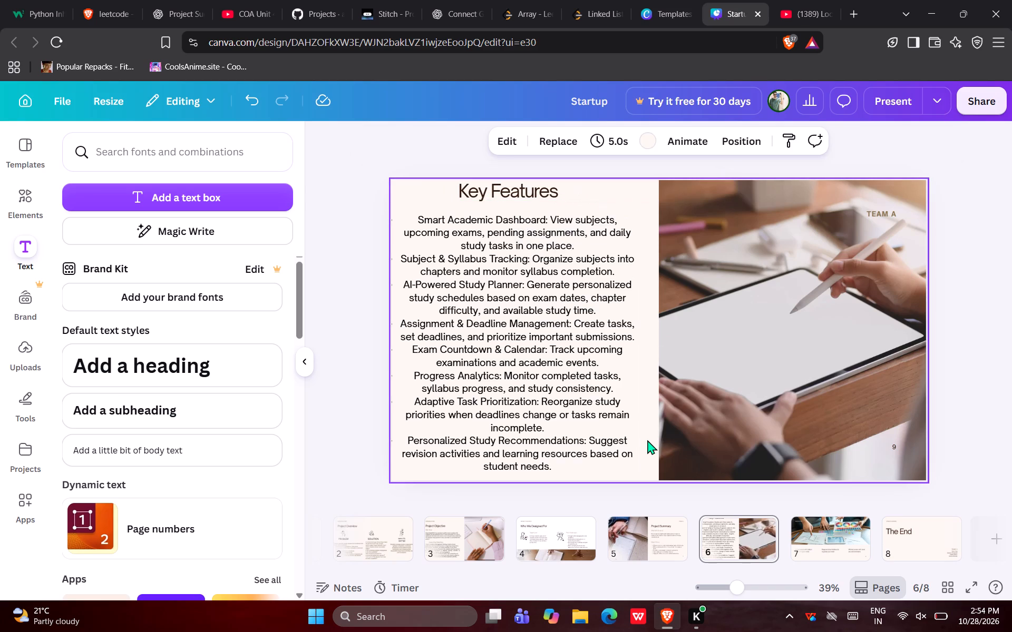
{"action": "left_click", "coordinate": [349, 453]}
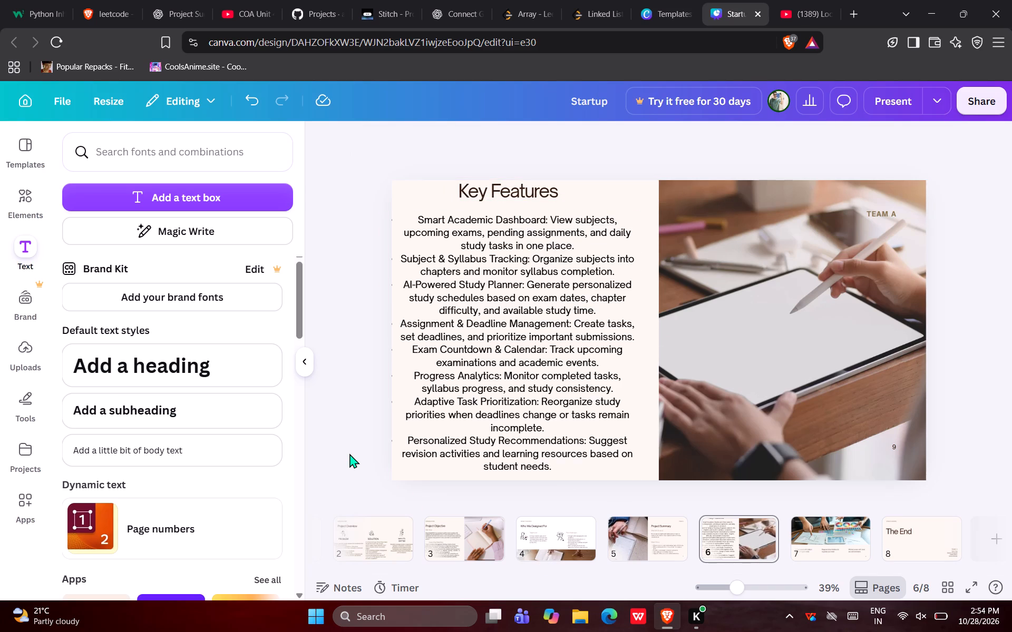
{"action": "left_click_drag", "start_coordinate": [503, 200], "coordinate": [502, 209]}
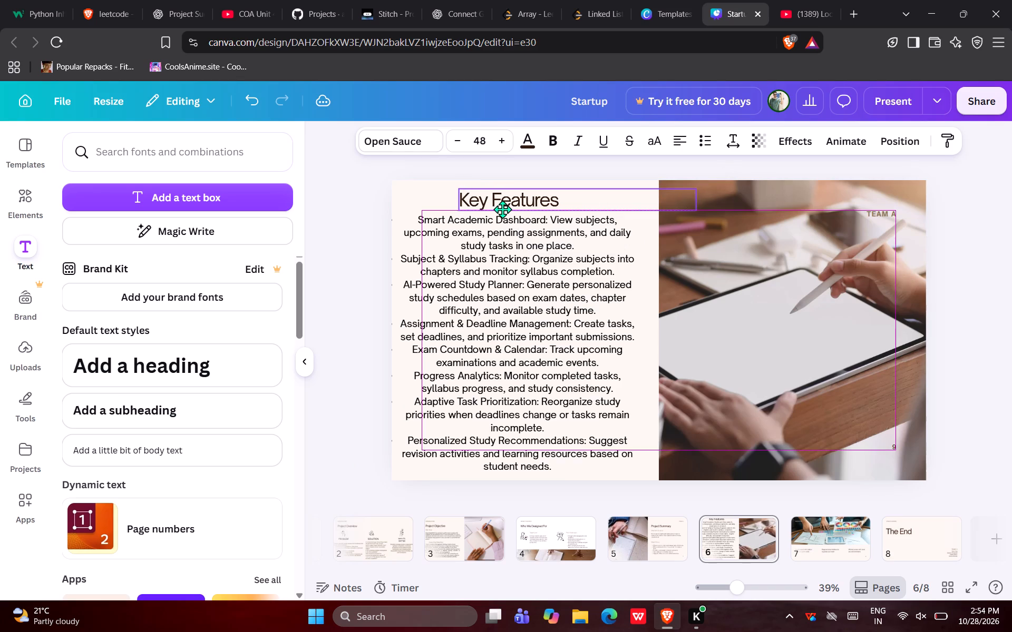
{"action": "left_click_drag", "start_coordinate": [502, 209], "coordinate": [499, 209]}
{"action": "left_click", "coordinate": [344, 399]}
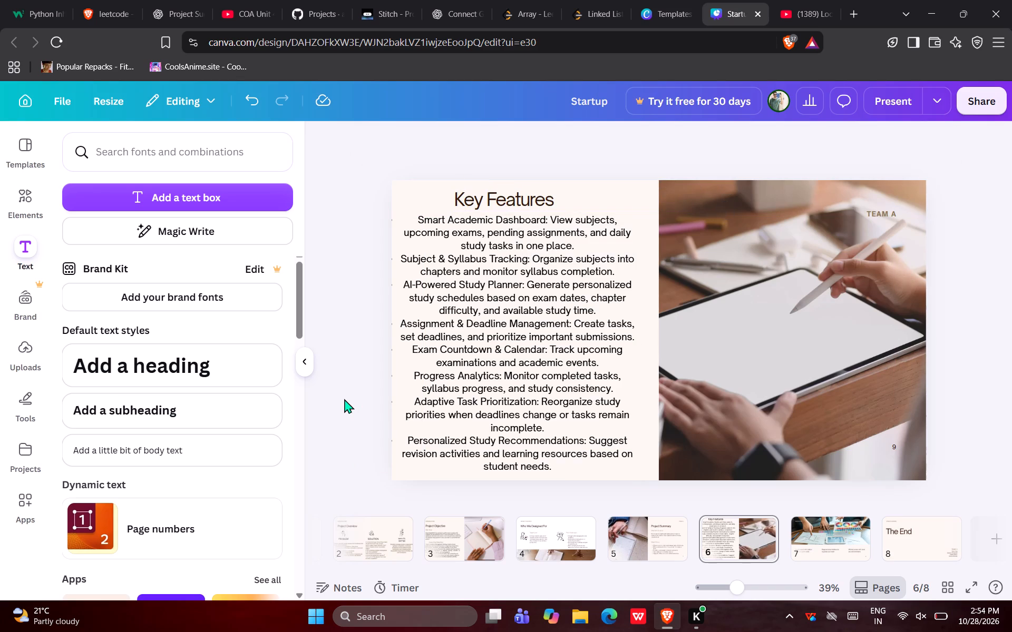
{"action": "left_click_drag", "start_coordinate": [517, 206], "coordinate": [521, 205]}
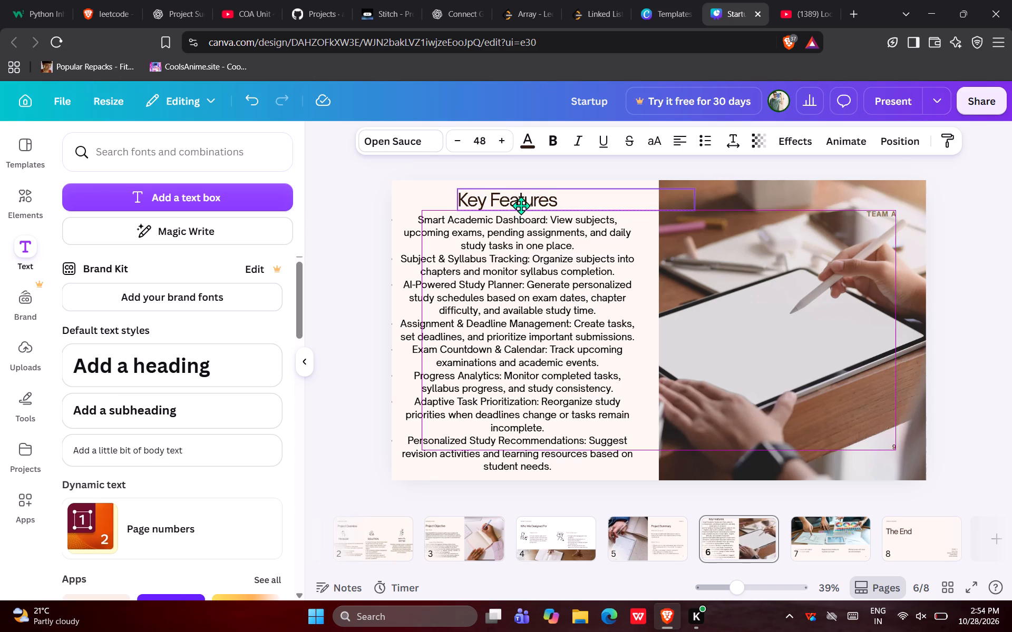
{"action": "left_click_drag", "start_coordinate": [521, 205], "coordinate": [524, 206]}
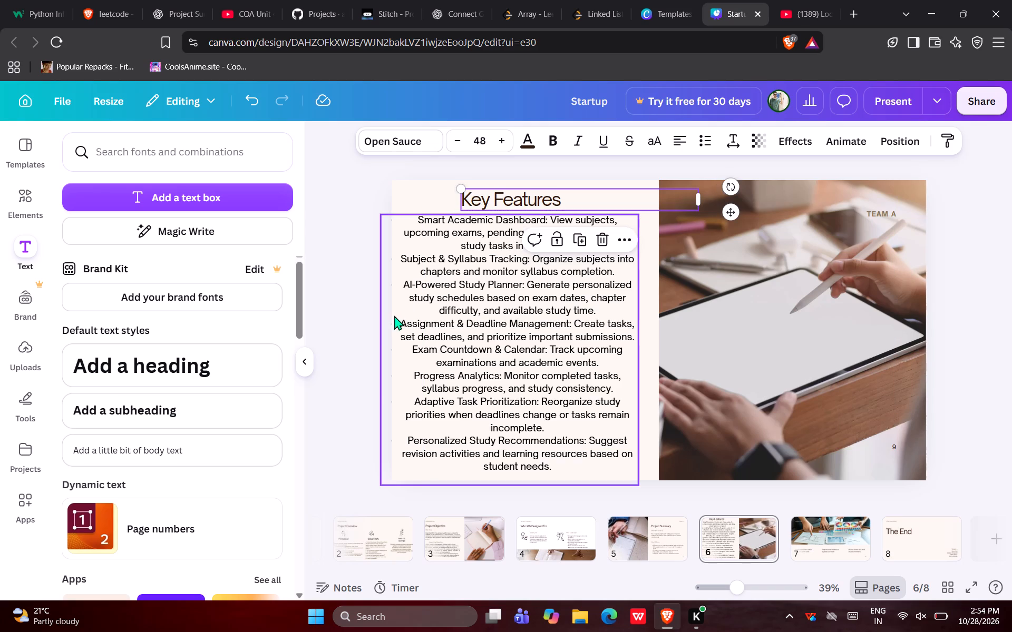
{"action": "left_click", "coordinate": [372, 338]}
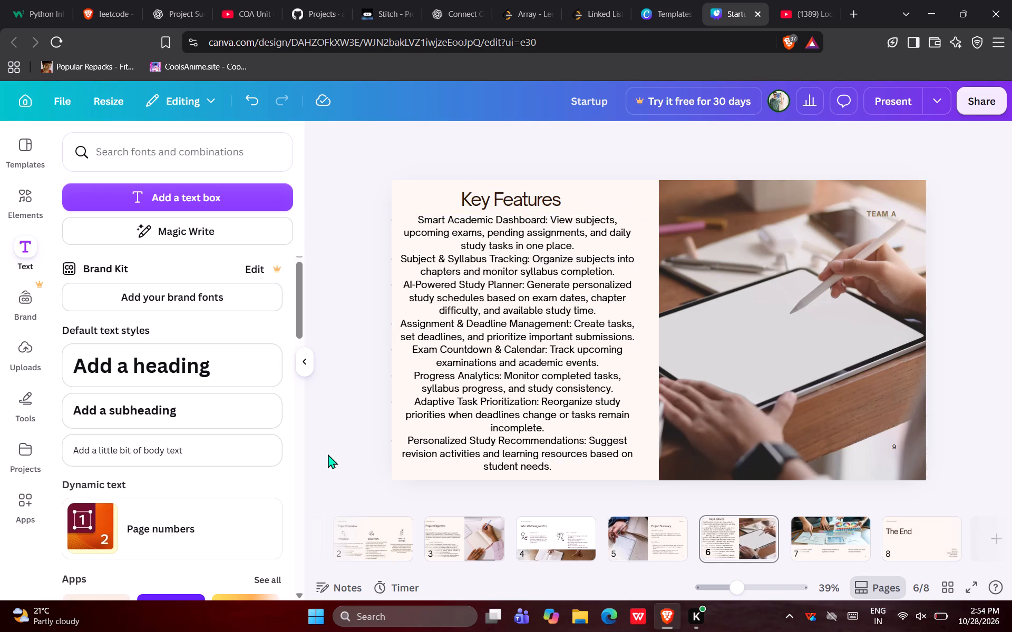
Delete the "TEAM A" label on the photo of the "Key Features" slide.
{"action": "left_click", "coordinate": [879, 210]}
{"action": "left_click", "coordinate": [876, 184]}
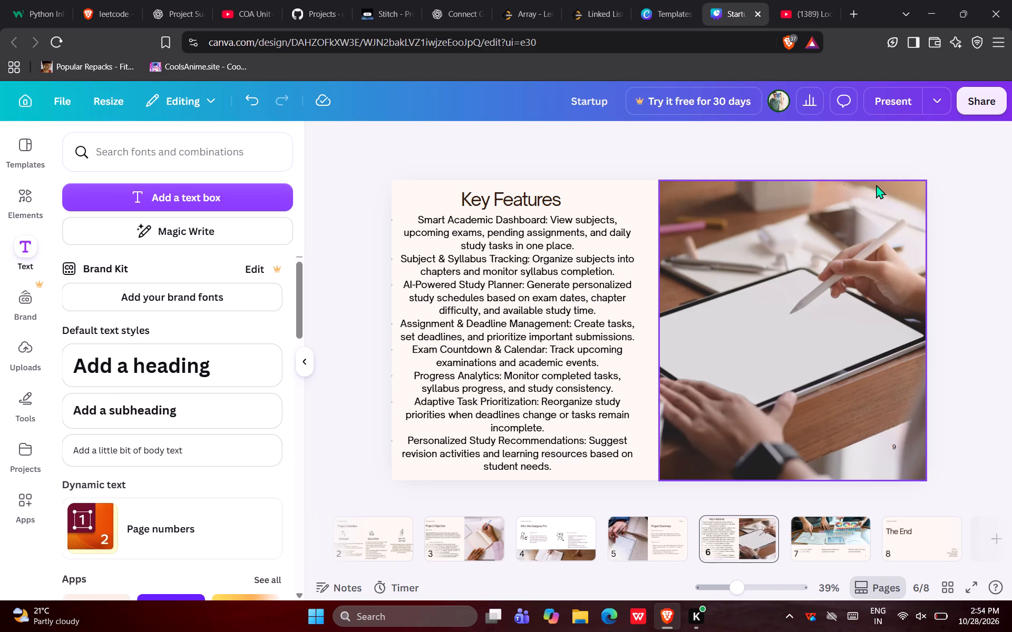
Scale the feature list down to a font size of 24.4 and nudge it up to fit within the slide.
{"action": "left_click", "coordinate": [398, 227]}
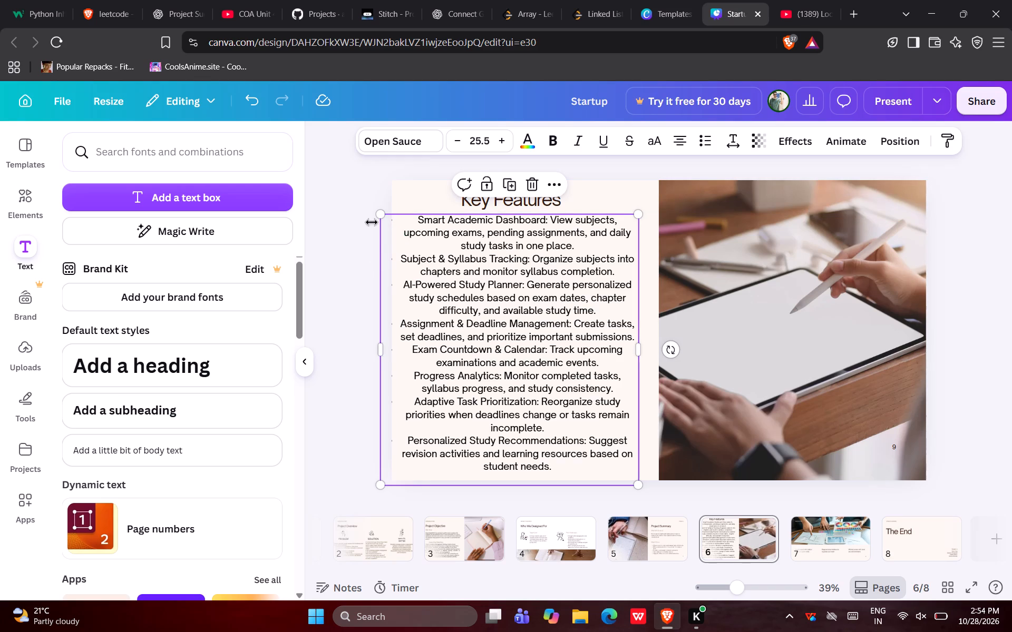
{"action": "left_click_drag", "start_coordinate": [381, 215], "coordinate": [396, 214]}
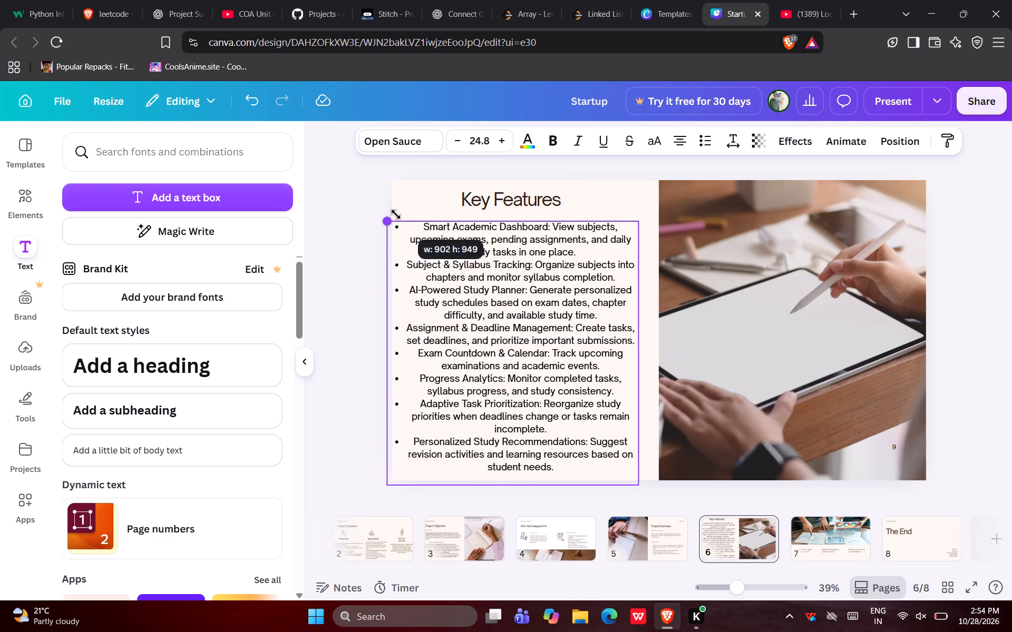
{"action": "left_click_drag", "start_coordinate": [396, 214], "coordinate": [407, 213]}
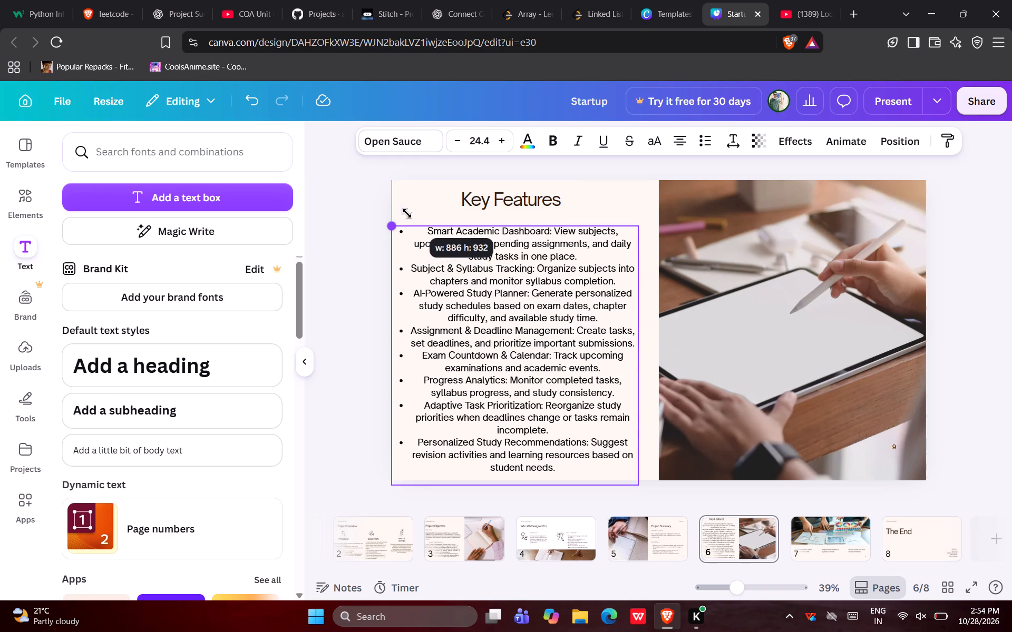
{"action": "left_click_drag", "start_coordinate": [407, 213], "coordinate": [407, 213]}
{"action": "left_click_drag", "start_coordinate": [547, 273], "coordinate": [551, 266]}
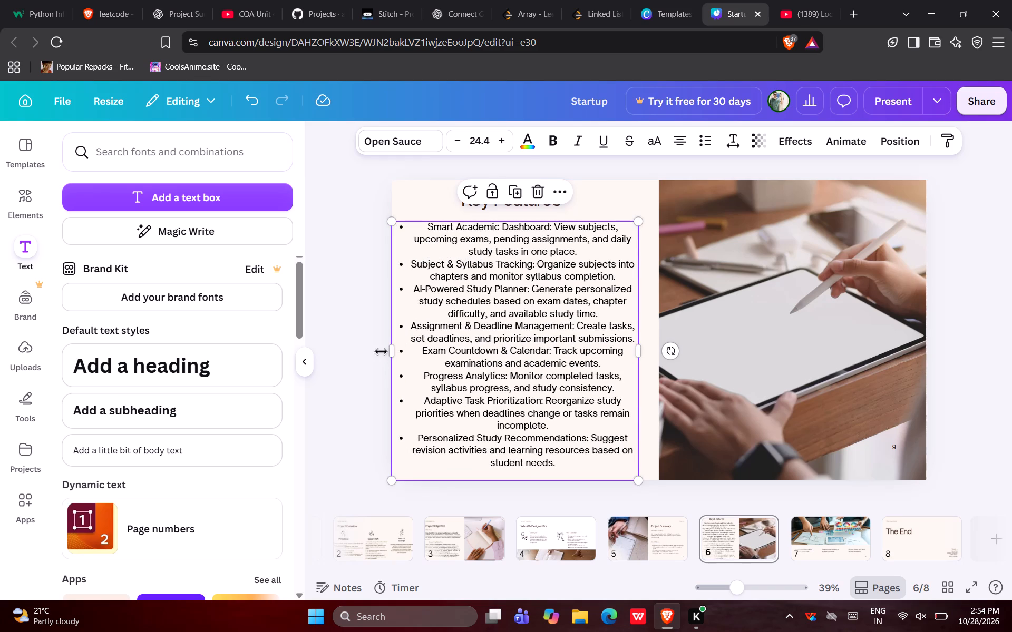
Left-align the text of the feature list on the "Key Features" slide.
{"action": "left_click", "coordinate": [354, 379]}
{"action": "left_click", "coordinate": [578, 308]}
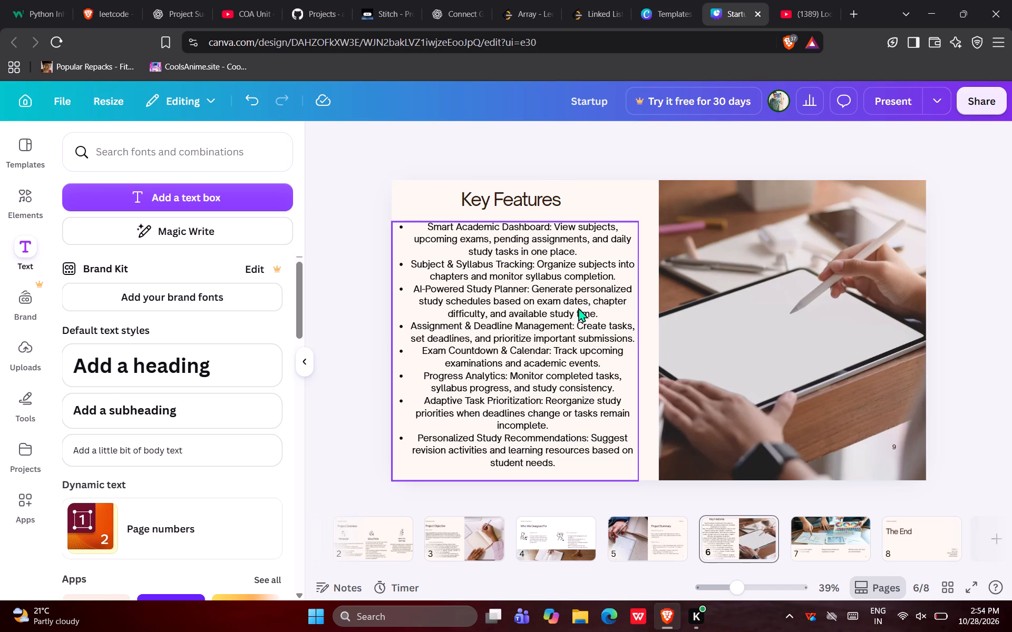
{"action": "left_click", "coordinate": [686, 140]}
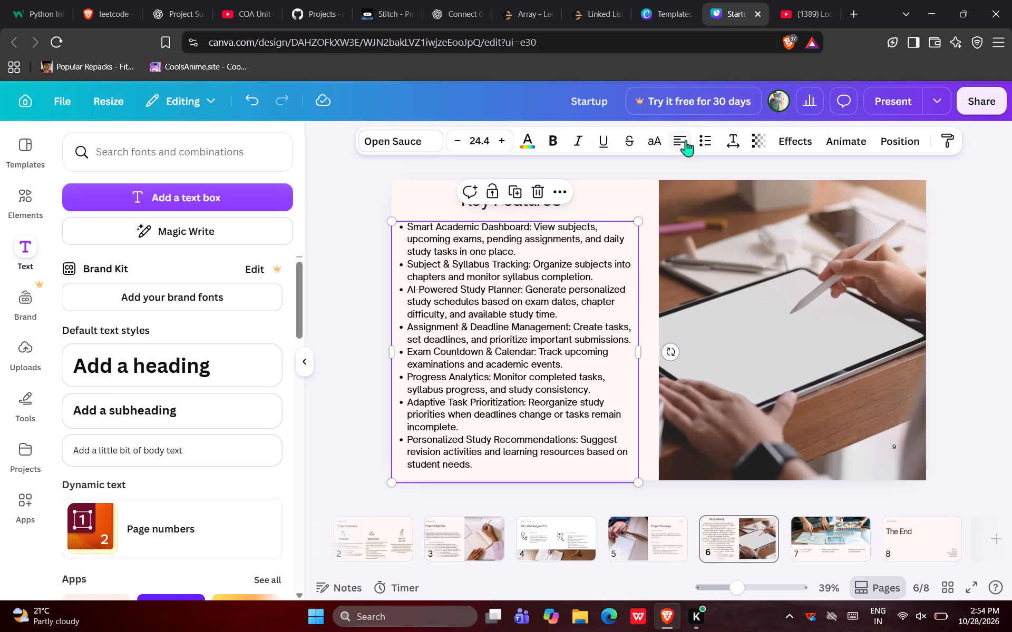
{"action": "left_click", "coordinate": [355, 439]}
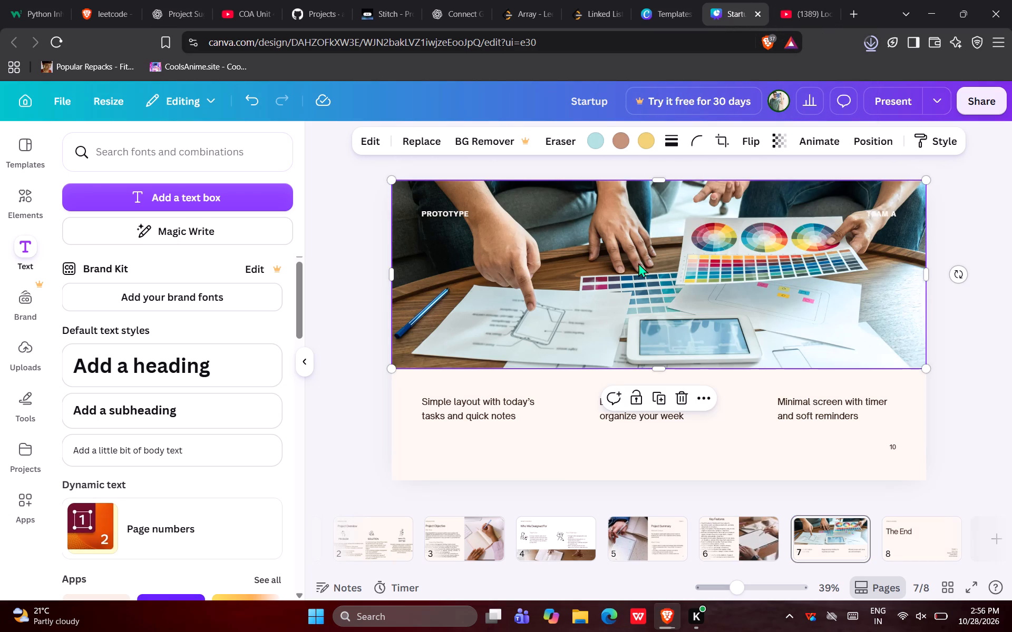
{"action": "left_click", "coordinate": [460, 212]}
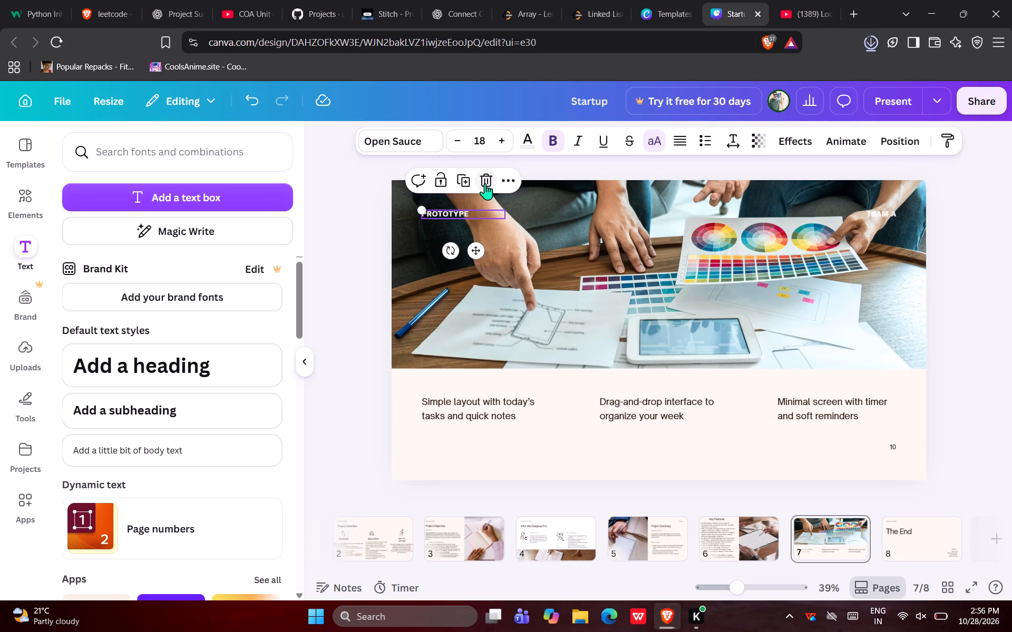
{"action": "left_click", "coordinate": [485, 183]}
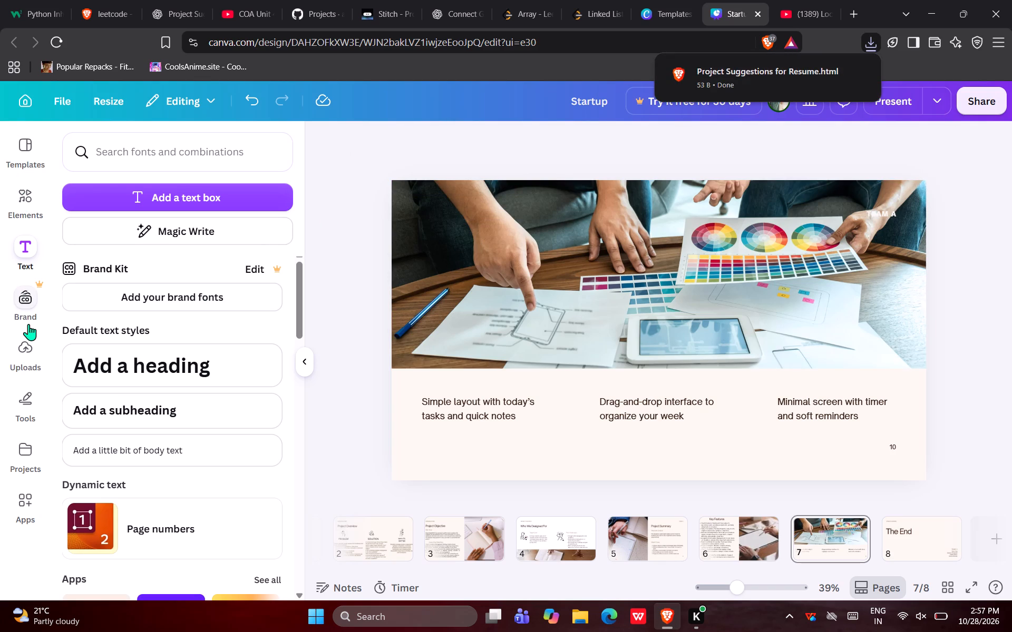
Start a file upload to Canva and browse to the Screenshots folder under Pictures for the saved project file.
{"action": "left_click", "coordinate": [22, 362]}
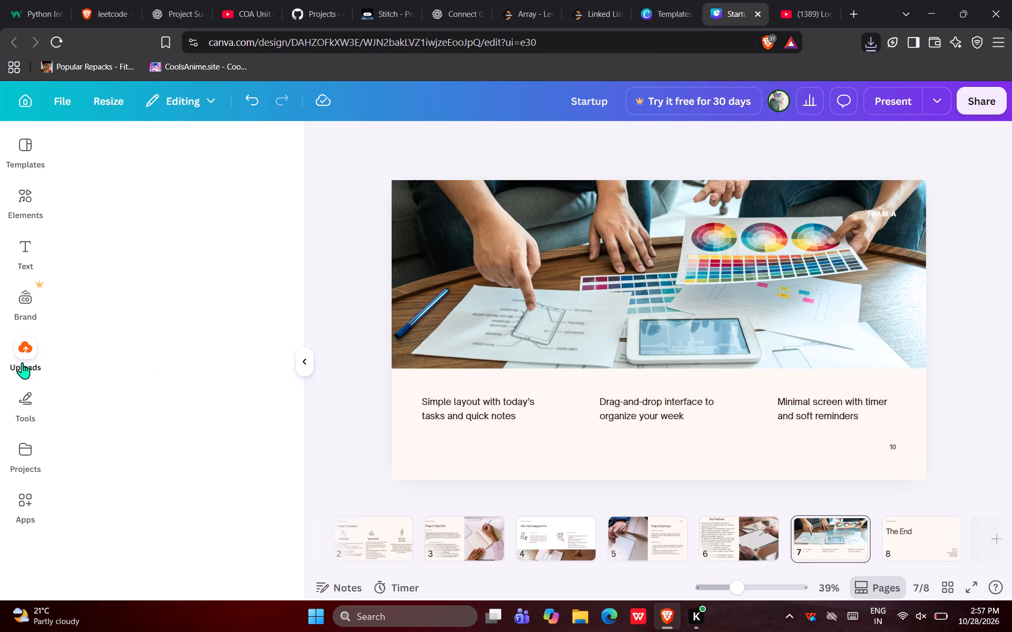
{"action": "left_click", "coordinate": [153, 194]}
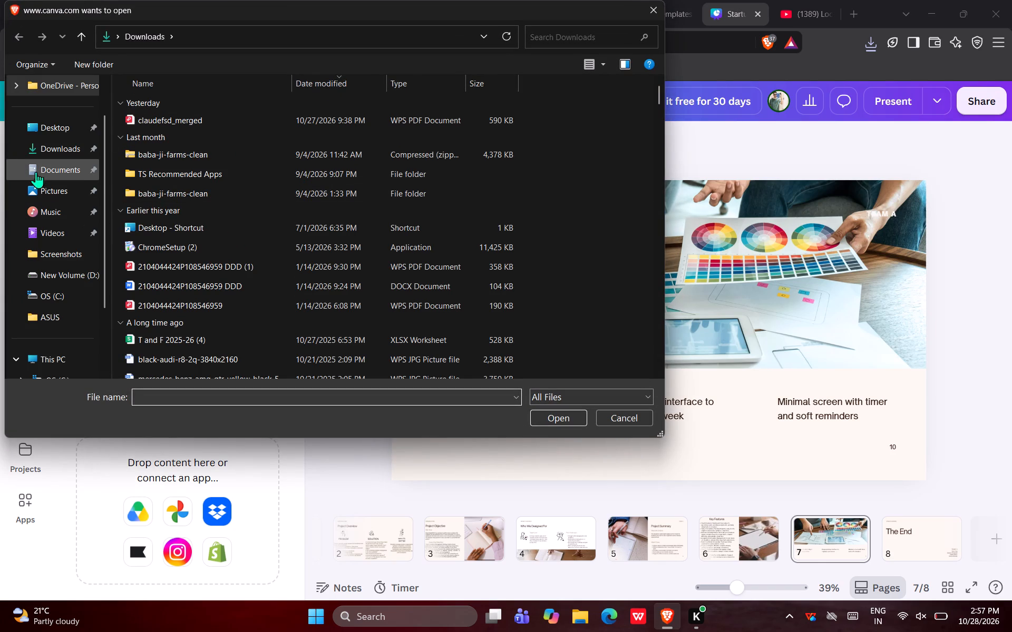
{"action": "double_click", "coordinate": [47, 187]}
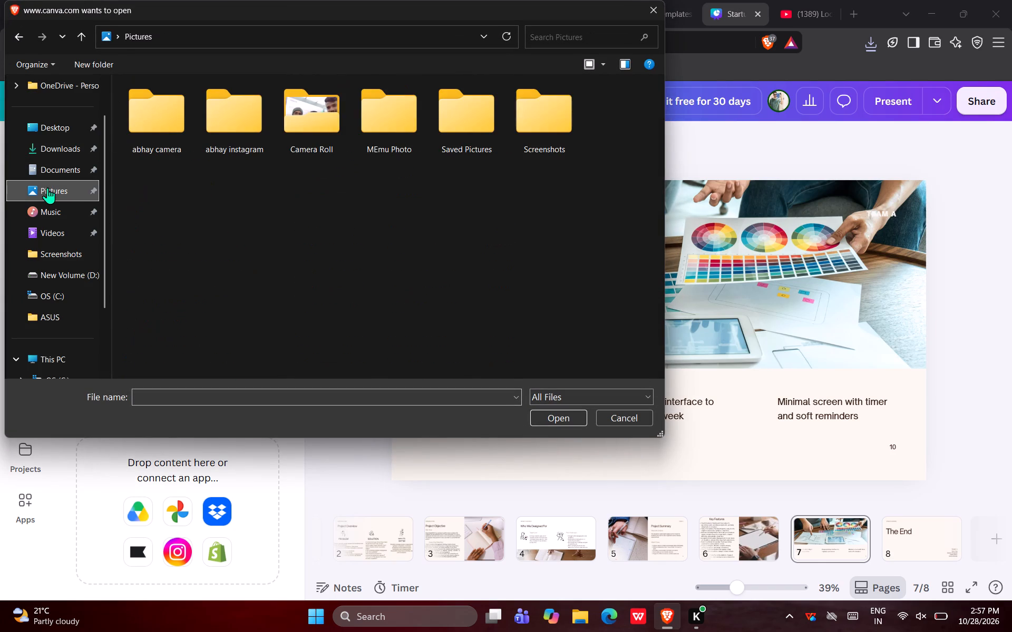
{"action": "double_click", "coordinate": [543, 142]}
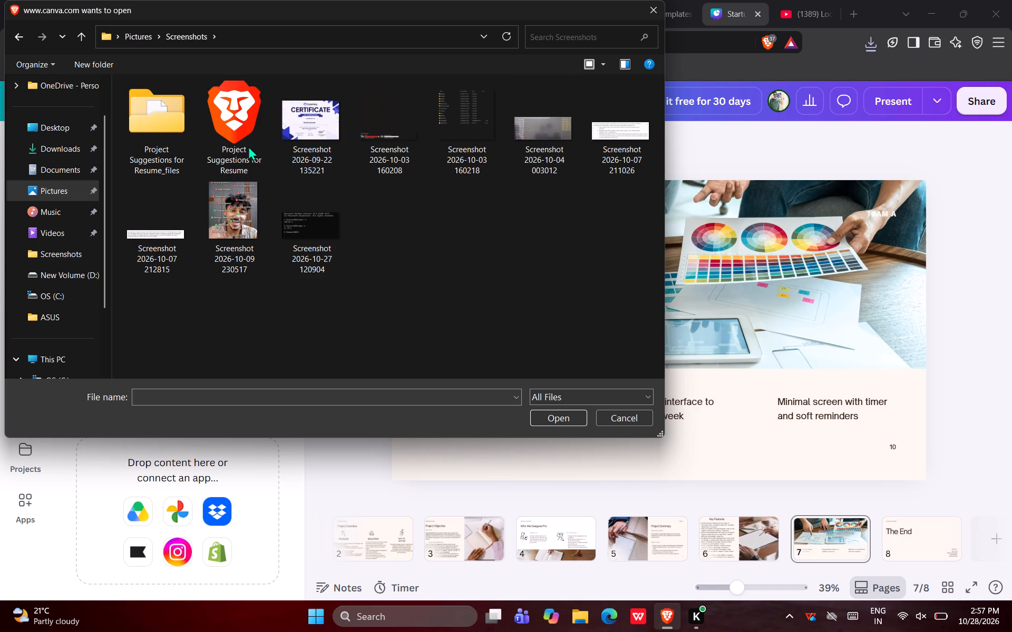
Upload the saved "Project Suggestions for Resume" web page file from the Screenshots folder to the Canva uploads.
{"action": "double_click", "coordinate": [218, 160]}
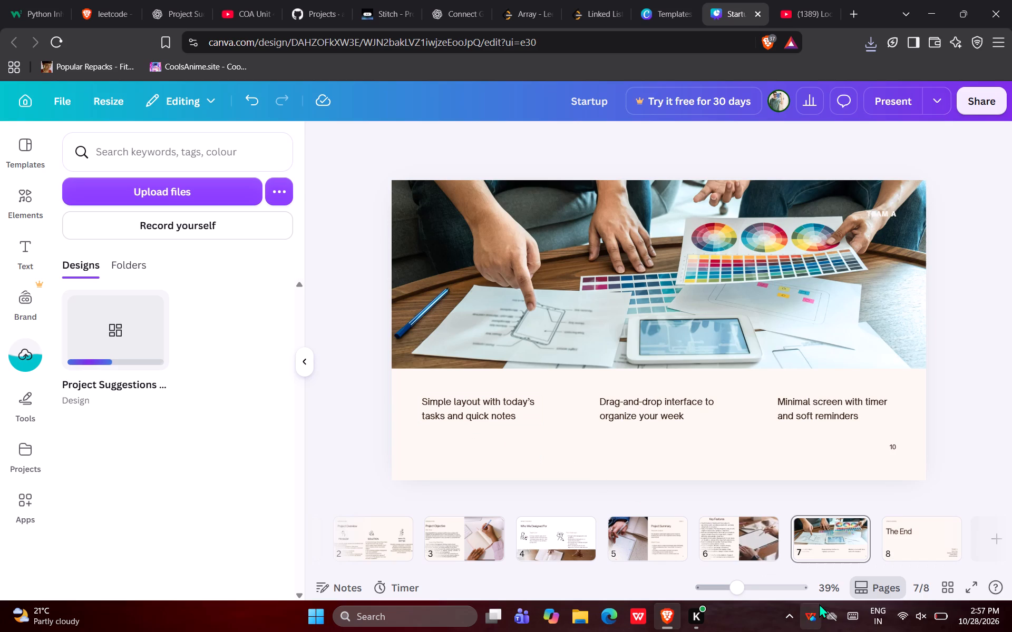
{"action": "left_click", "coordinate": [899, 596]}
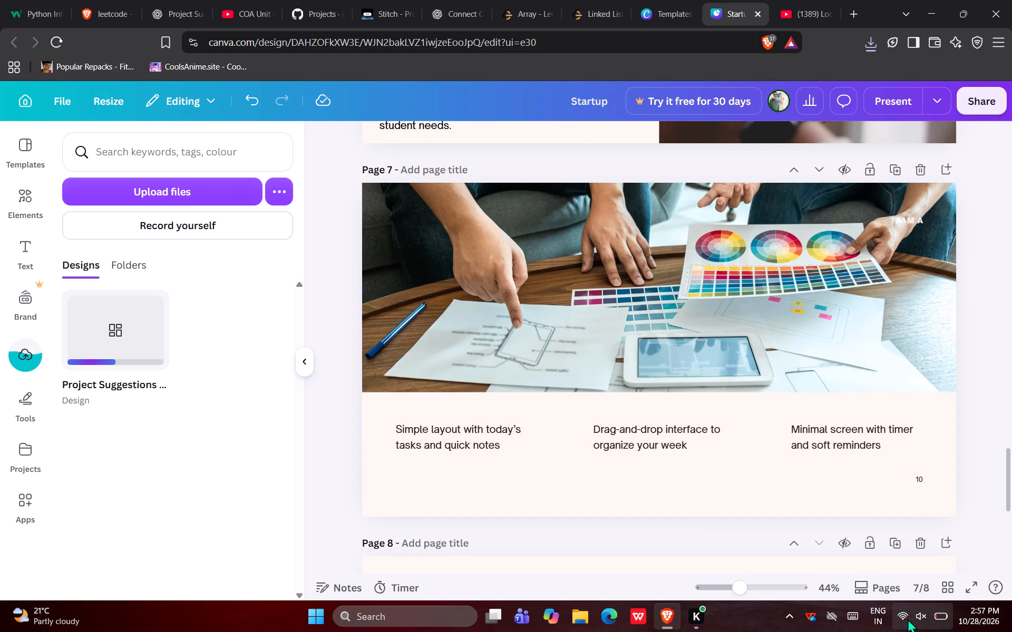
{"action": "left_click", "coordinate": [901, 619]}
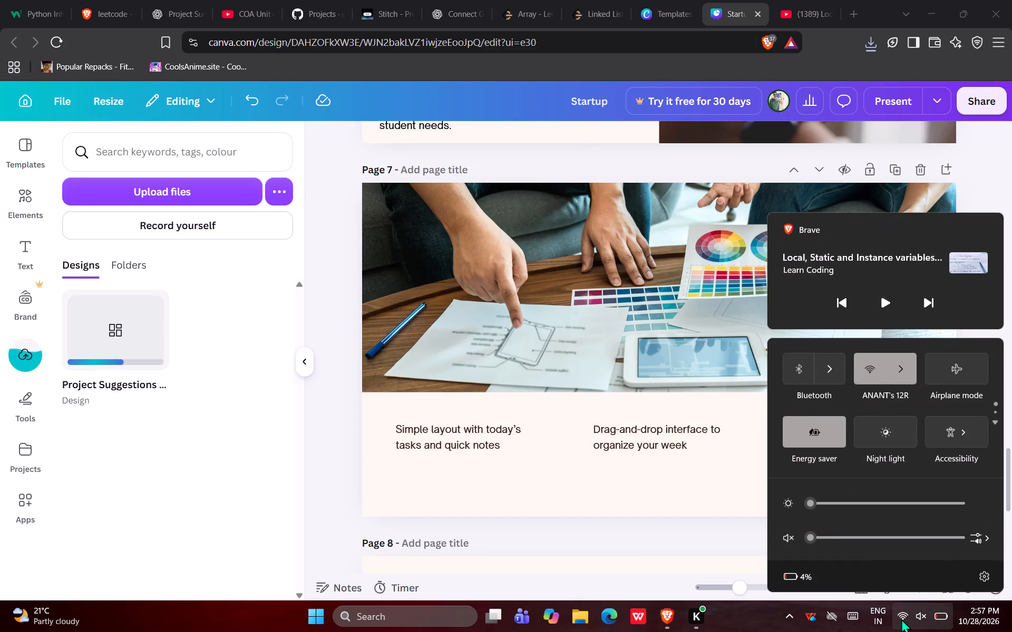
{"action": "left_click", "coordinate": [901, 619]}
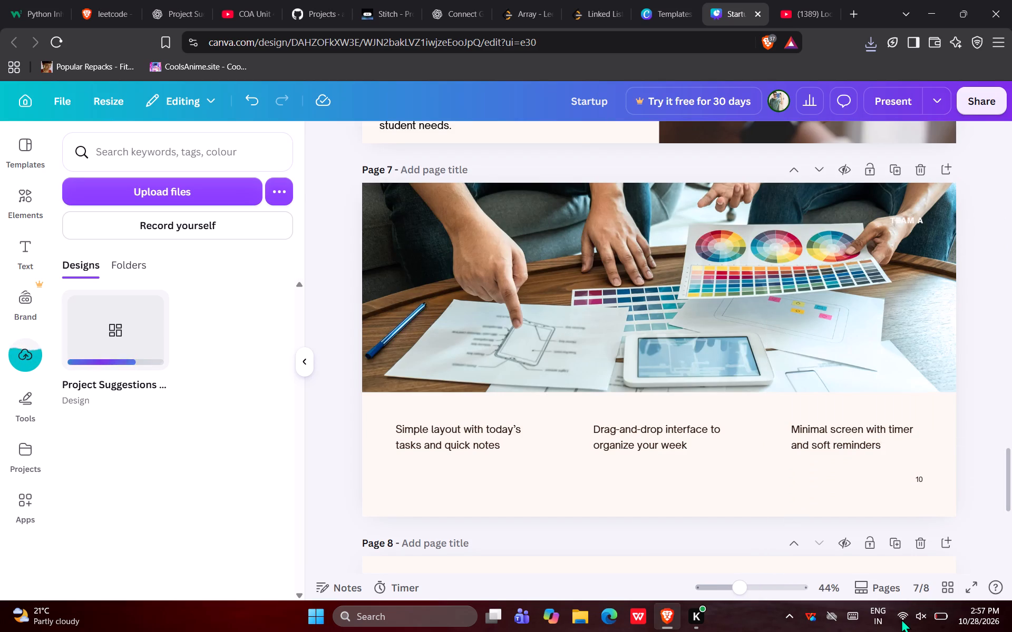